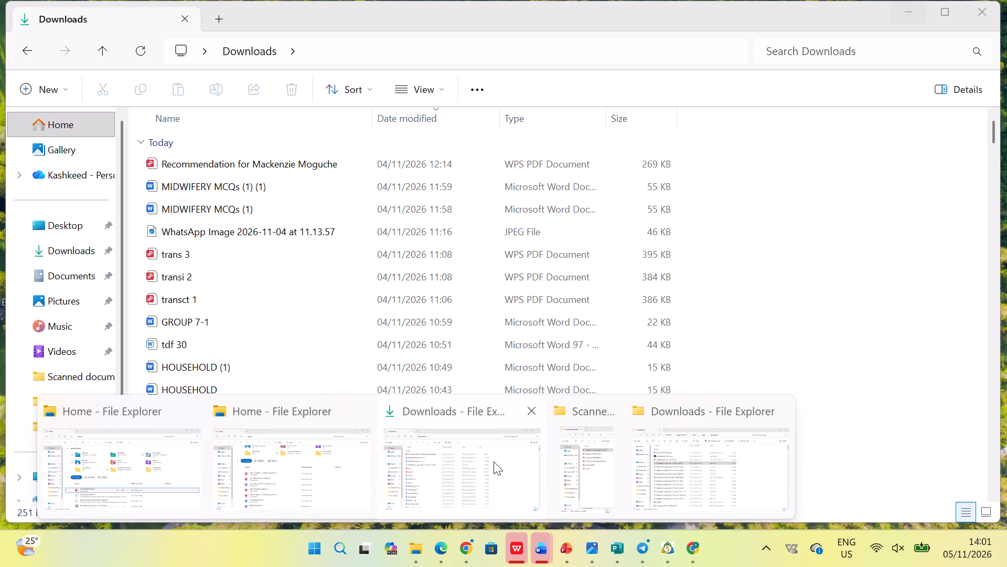
Look through the most recent files in the Downloads folder.
click(468, 444)
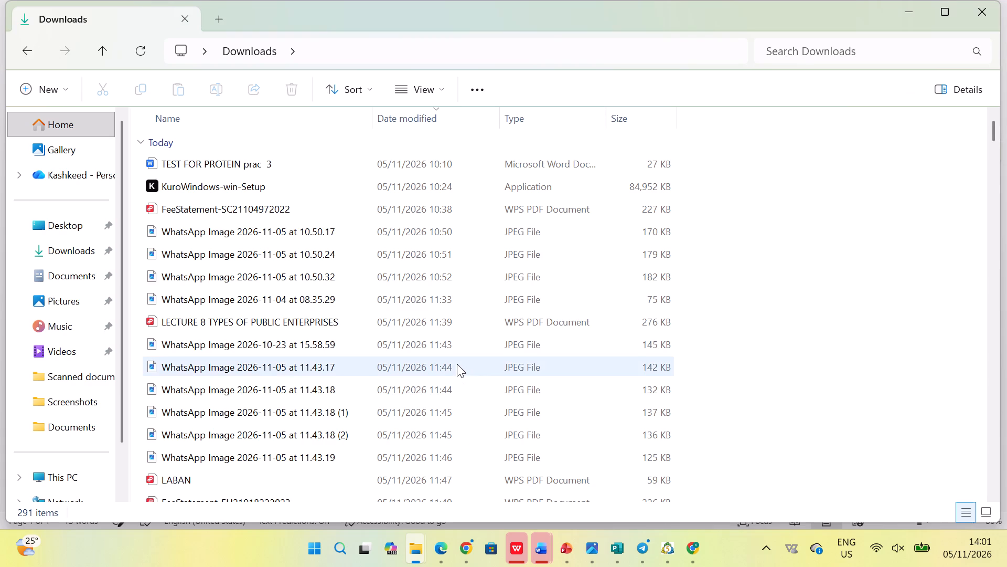
scroll(457, 364, down, 2)
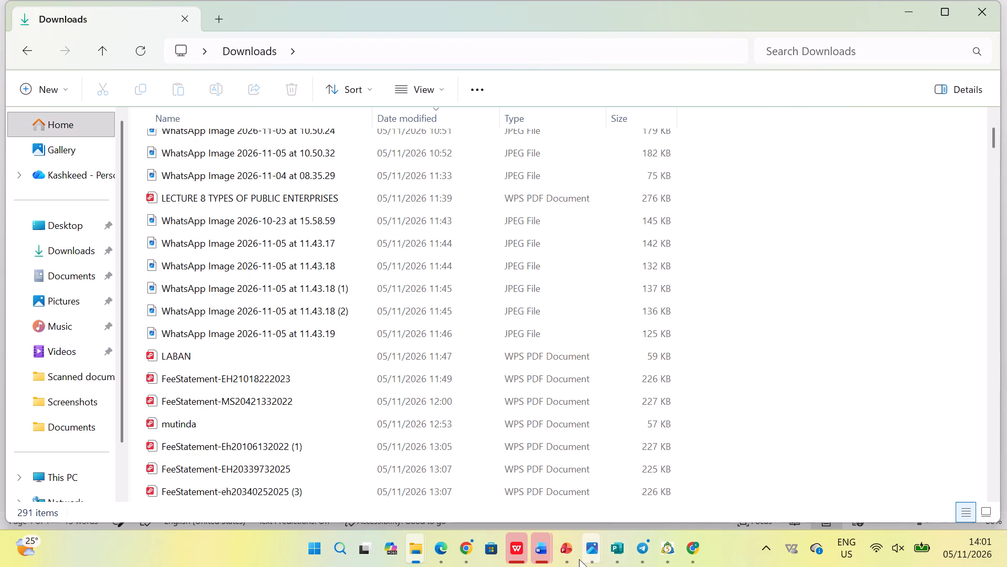
Switch to the open Checklist 3 document in Word.
click(546, 550)
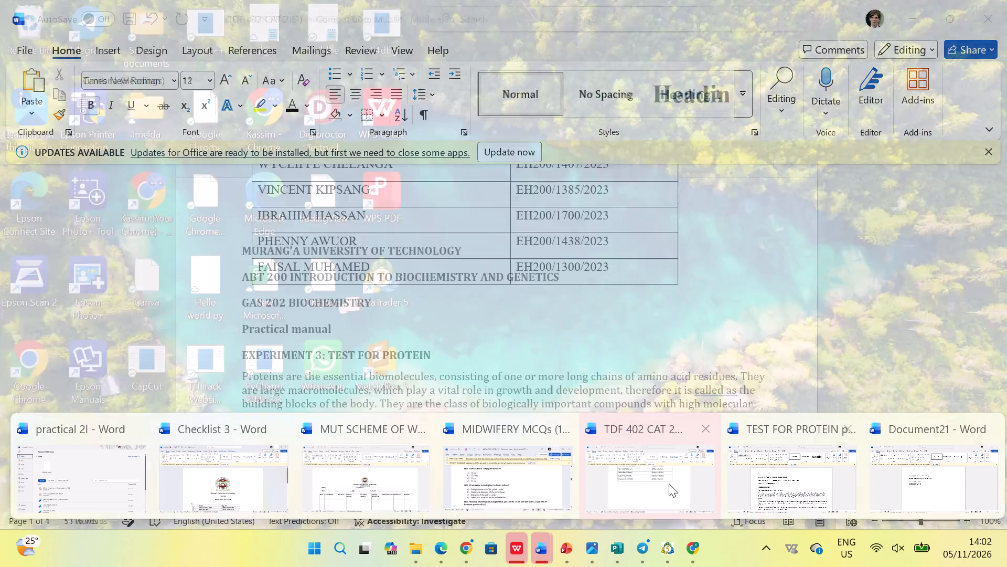
click(252, 483)
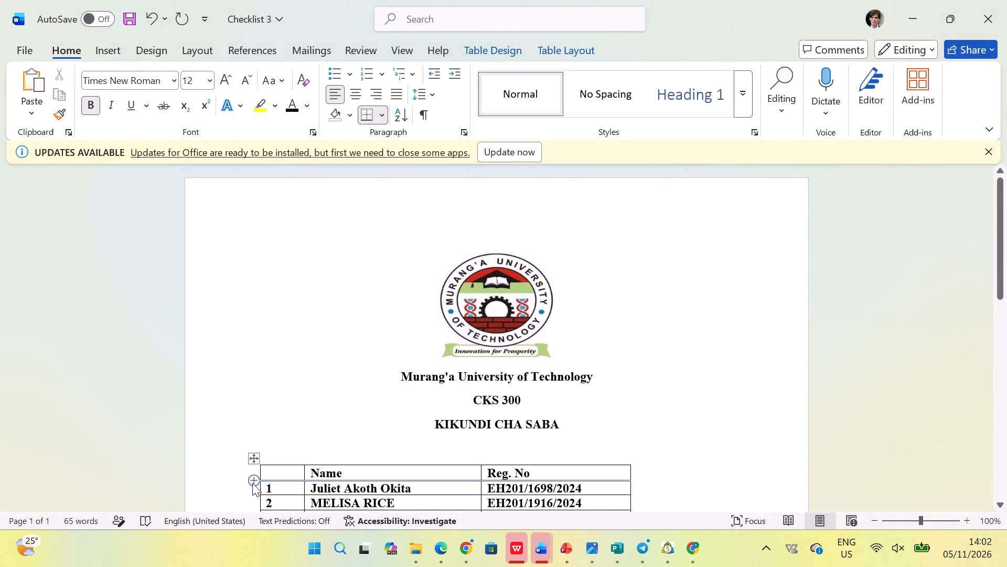
Clear the registration number from row 1 of the student table.
scroll(252, 483, down, 2)
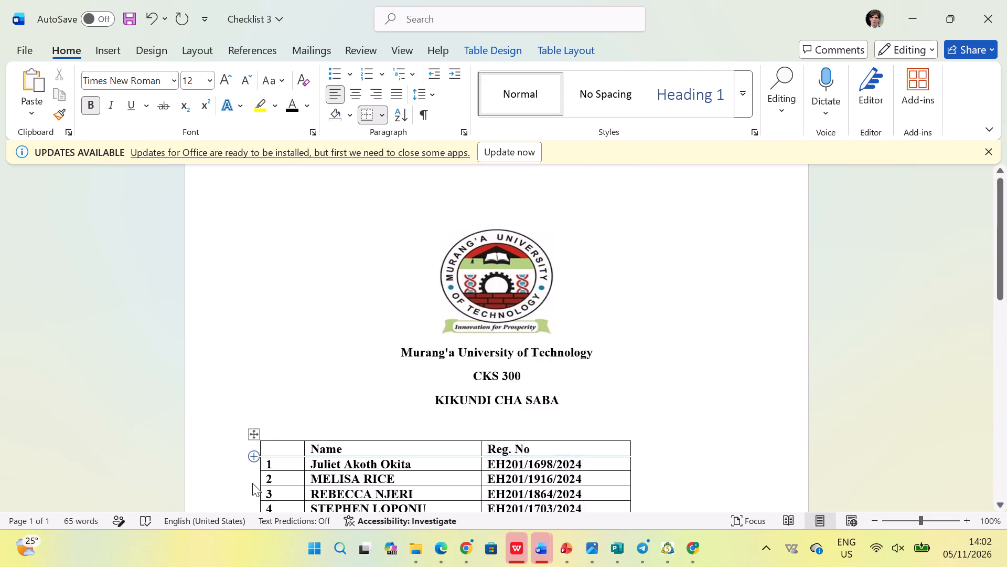
scroll(252, 483, left, 1)
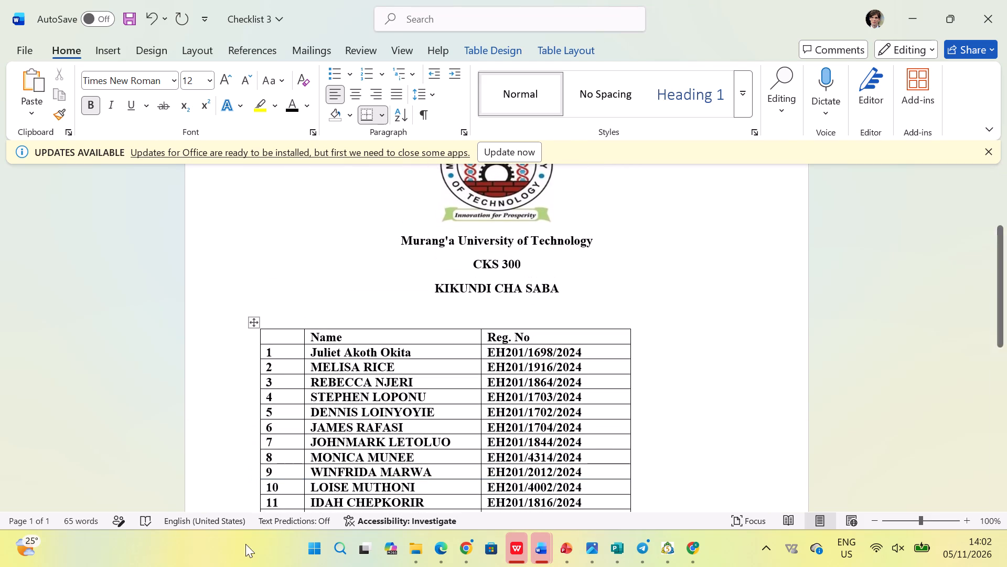
click(586, 354)
key(BackSpace)
double_click(586, 354)
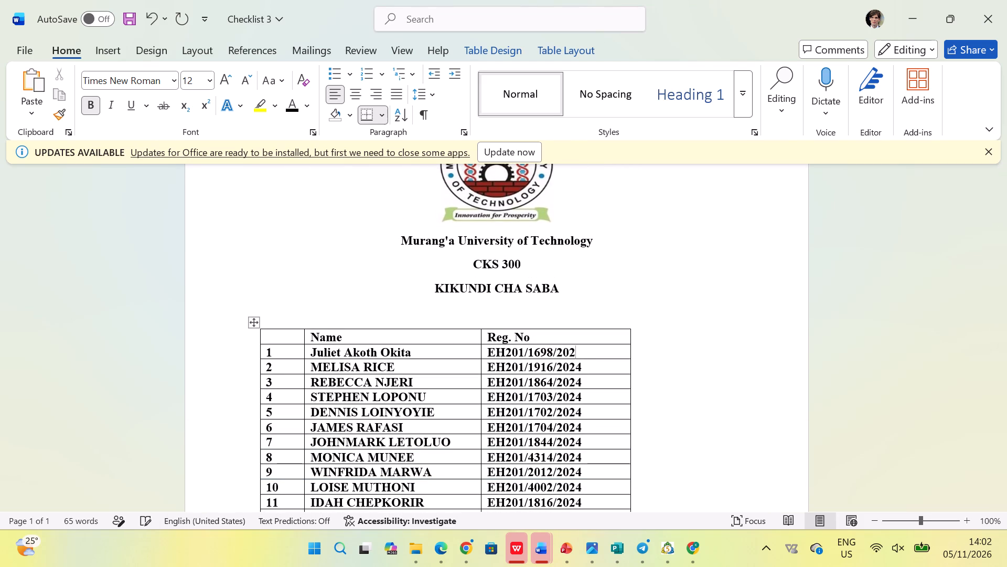
key(BackSpace)
key(BackSpace)
key(BackSpace)
key(BackSpace)
key(BackSpace)
key(BackSpace)
key(BackSpace)
key(BackSpace)
click(586, 354)
key(BackSpace)
click(586, 354)
key(BackSpace)
key(BackSpace)
key(BackSpace)
key(BackSpace)
key(BackSpace)
key(BackSpace)
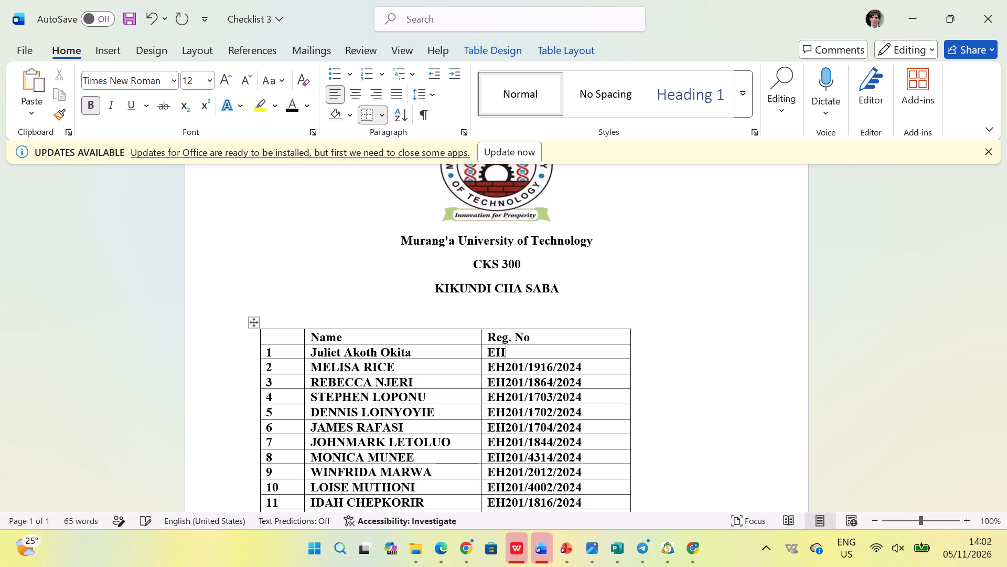
key(BackSpace)
Clear the student name from row 1 of the table, leaving the row number in place.
drag(465, 344, 463, 347)
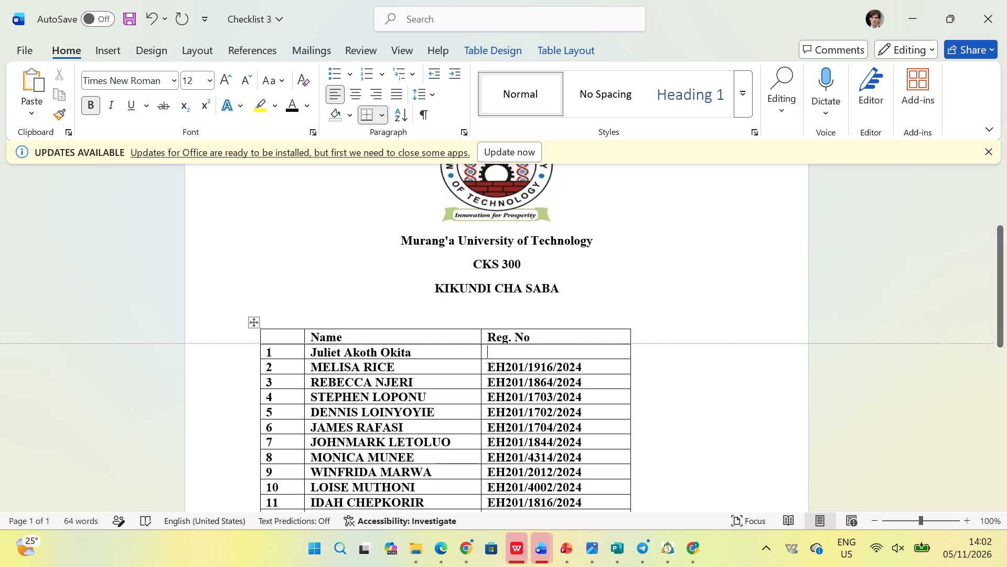
drag(463, 347, 459, 351)
click(458, 353)
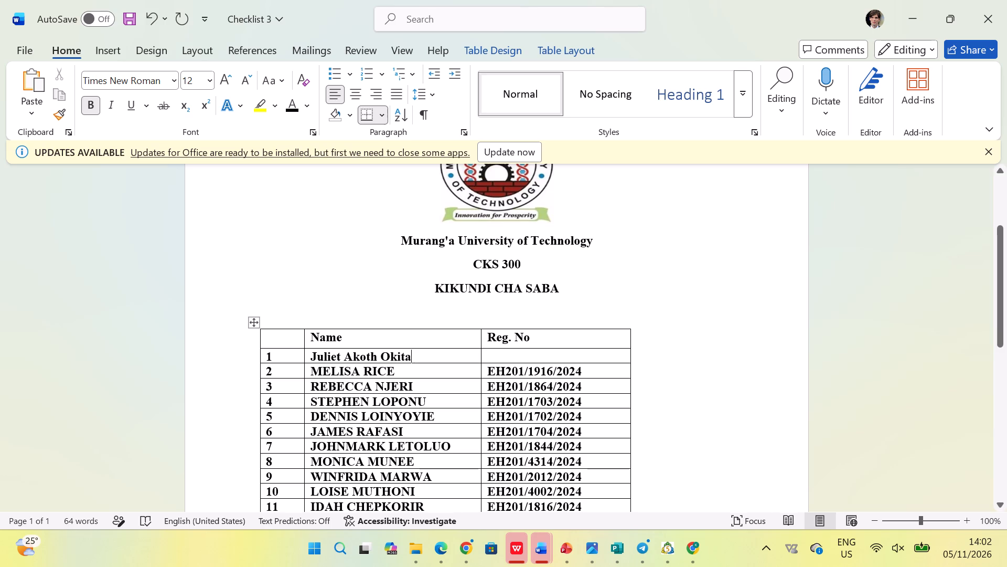
key(BackSpace)
key(BackSpace)
key(BackSpace)
key(BackSpace)
key(BackSpace)
key(BackSpace)
key(BackSpace)
key(BackSpace)
key(BackSpace)
key(BackSpace)
key(BackSpace)
key(BackSpace)
key(BackSpace)
key(BackSpace)
key(BackSpace)
key(BackSpace)
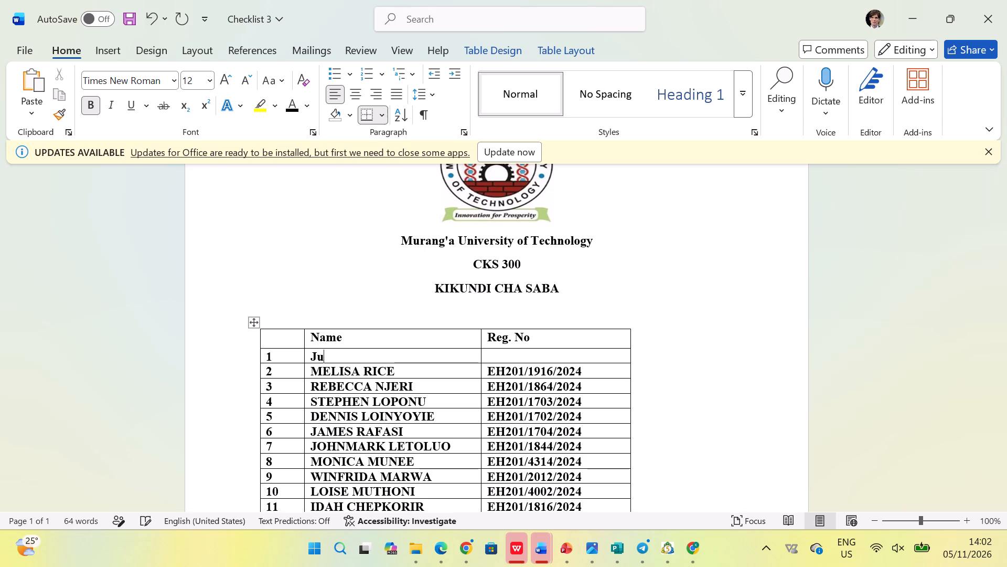
key(BackSpace)
key(BackSpace)
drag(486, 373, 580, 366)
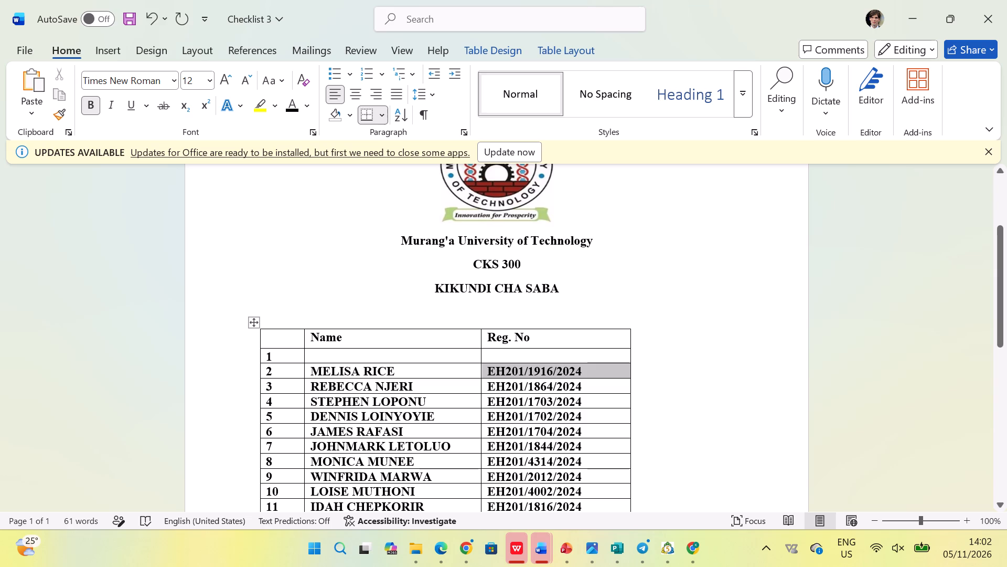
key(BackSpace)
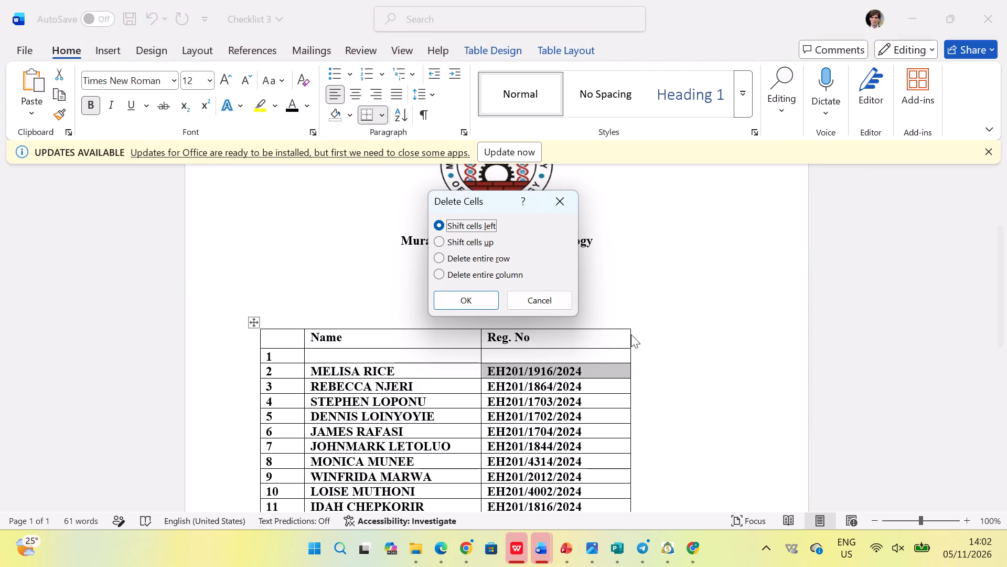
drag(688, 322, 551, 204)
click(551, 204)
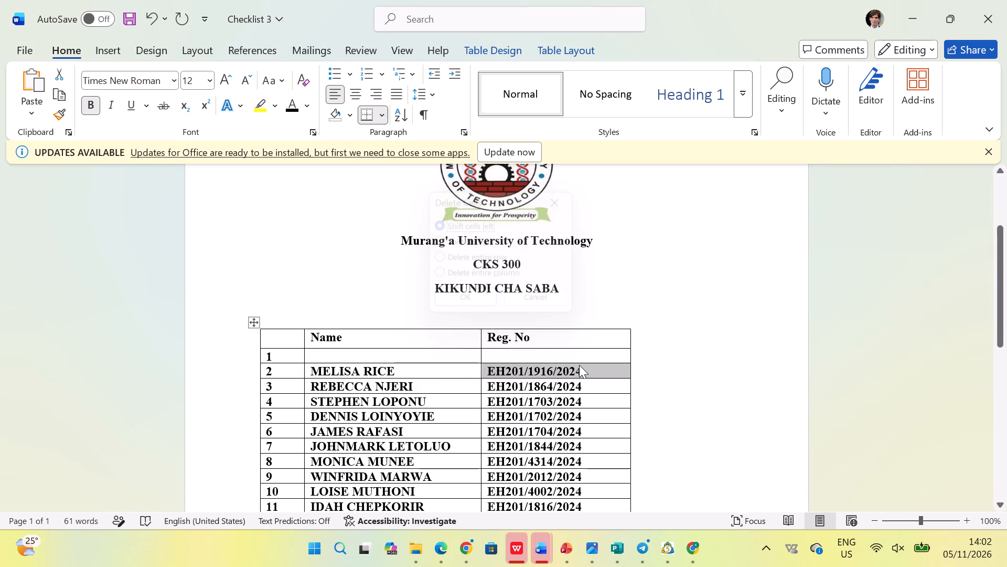
Delete the course code CKS 300 from the line below the university name.
double_click(535, 270)
click(535, 270)
key(BackSpace)
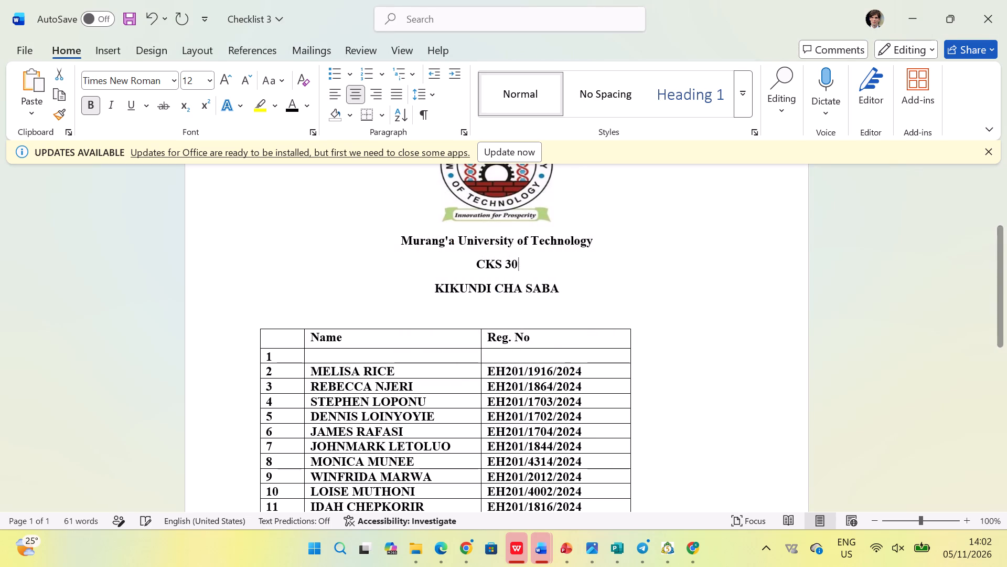
key(BackSpace)
key(BackSpace)
key(BackSpace)
key(BackSpace)
key(BackSpace)
key(BackSpace)
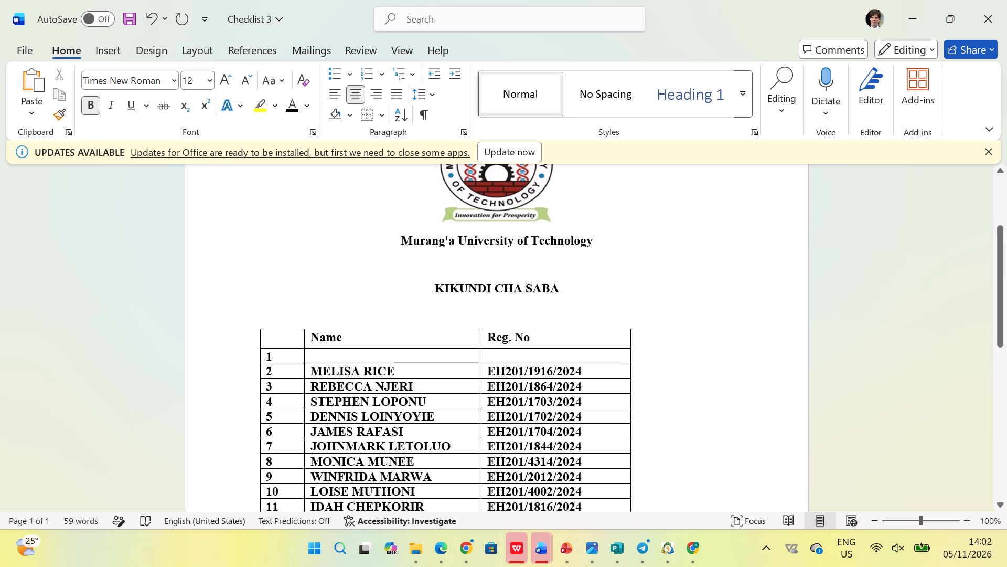
Delete the group title KIKUNDI CHA SABA above the student table.
click(572, 291)
key(BackSpace)
key(BackSpace)
key(BackSpace)
key(BackSpace)
key(BackSpace)
key(BackSpace)
key(BackSpace)
key(BackSpace)
key(BackSpace)
key(BackSpace)
key(BackSpace)
key(BackSpace)
key(BackSpace)
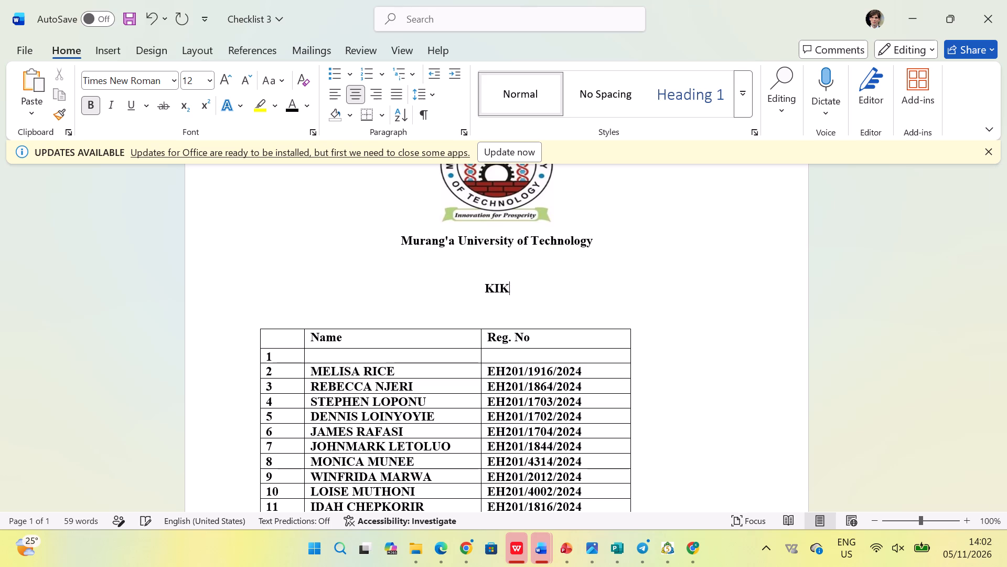
key(BackSpace)
key(BackSpace)
key(BackSpace)
Remove one blank line between the university name and the table and left-align the empty line below the university name.
key(Return)
key(Return)
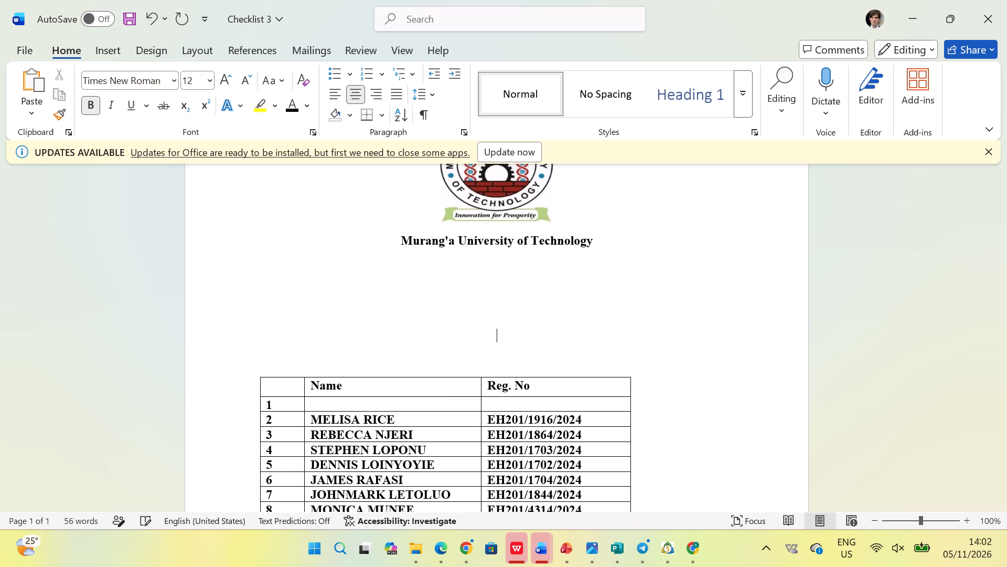
key(BackSpace)
key(BackSpace)
key(BackSpace)
key(BackSpace)
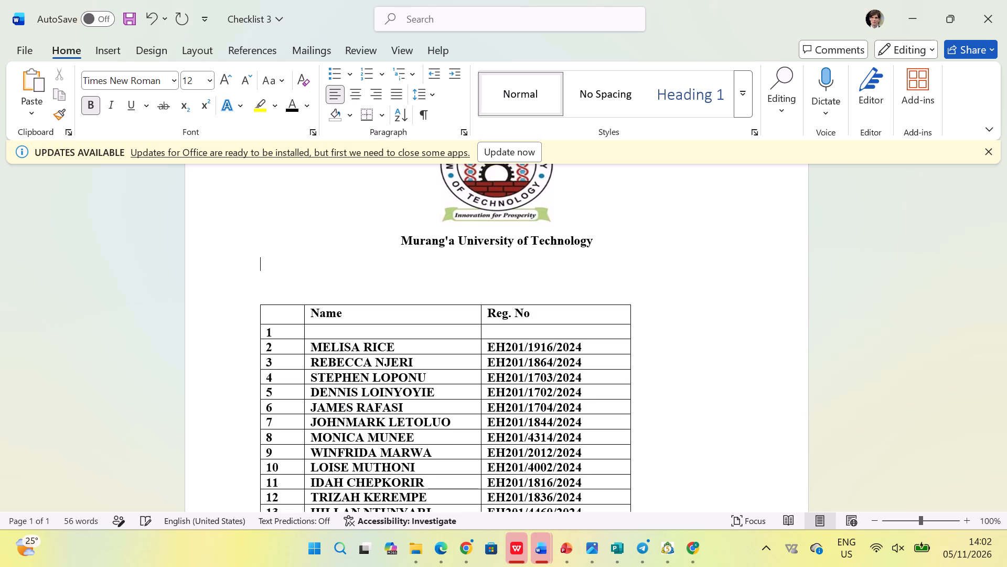
Clear the registration number from row 2 of the student table.
click(601, 343)
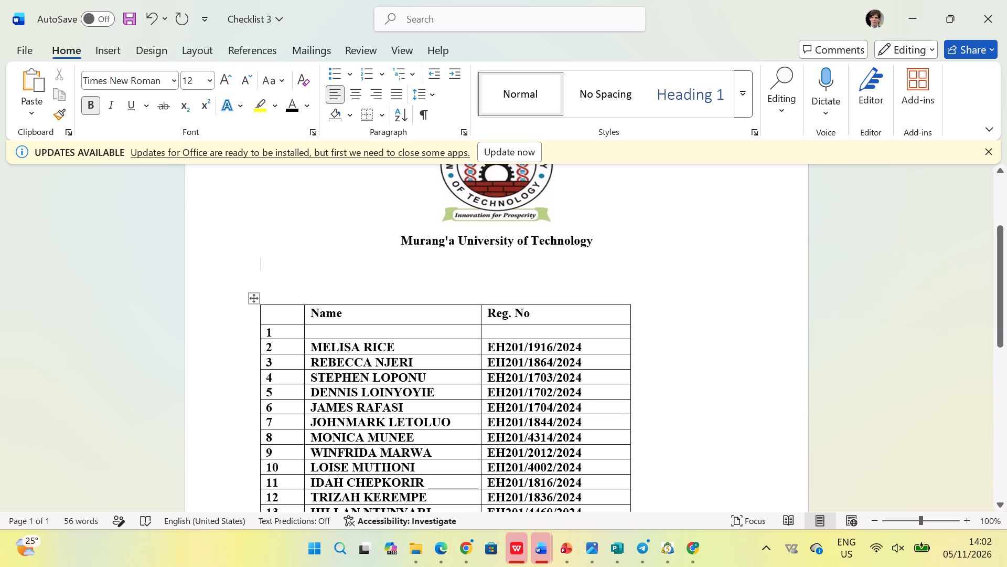
key(BackSpace)
key(BackSpace)
key(BackSpace)
key(BackSpace)
key(BackSpace)
key(BackSpace)
key(BackSpace)
key(BackSpace)
key(BackSpace)
key(BackSpace)
key(BackSpace)
key(BackSpace)
key(BackSpace)
key(BackSpace)
key(BackSpace)
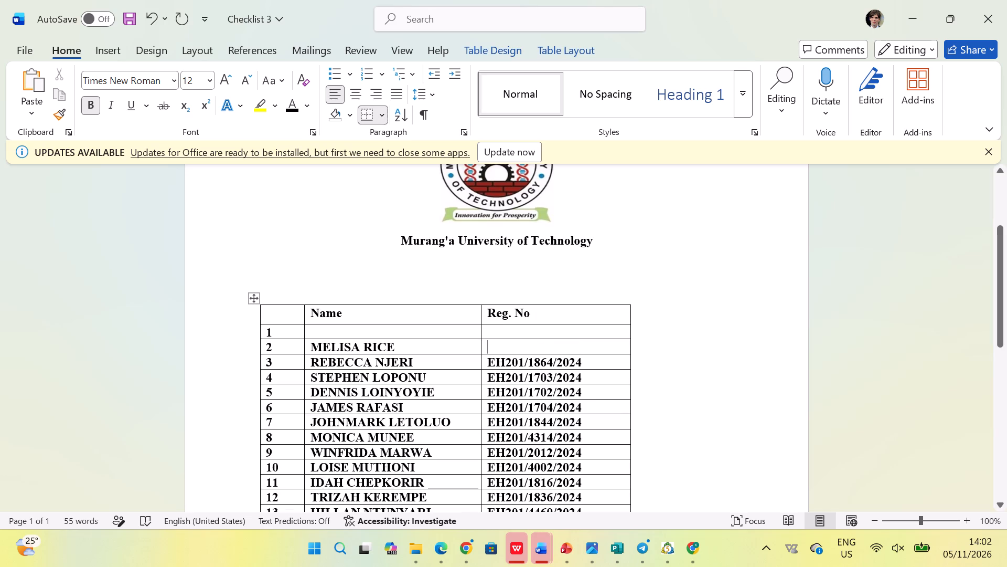
Clear the student name from row 2 of the table.
click(404, 348)
key(BackSpace)
key(BackSpace)
key(BackSpace)
key(BackSpace)
key(BackSpace)
key(BackSpace)
key(BackSpace)
key(BackSpace)
key(BackSpace)
key(BackSpace)
key(BackSpace)
key(BackSpace)
key(BackSpace)
key(BackSpace)
key(BackSpace)
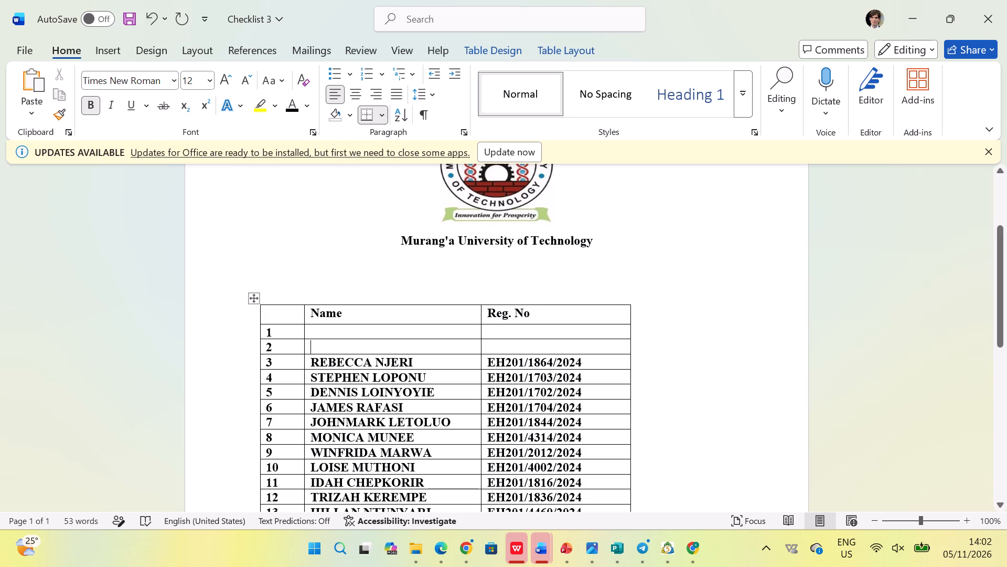
Clear the student name from row 3 of the table.
click(417, 363)
key(BackSpace)
key(BackSpace)
key(BackSpace)
key(BackSpace)
key(BackSpace)
key(BackSpace)
key(BackSpace)
key(BackSpace)
key(BackSpace)
key(BackSpace)
key(BackSpace)
key(BackSpace)
key(BackSpace)
key(BackSpace)
key(BackSpace)
key(BackSpace)
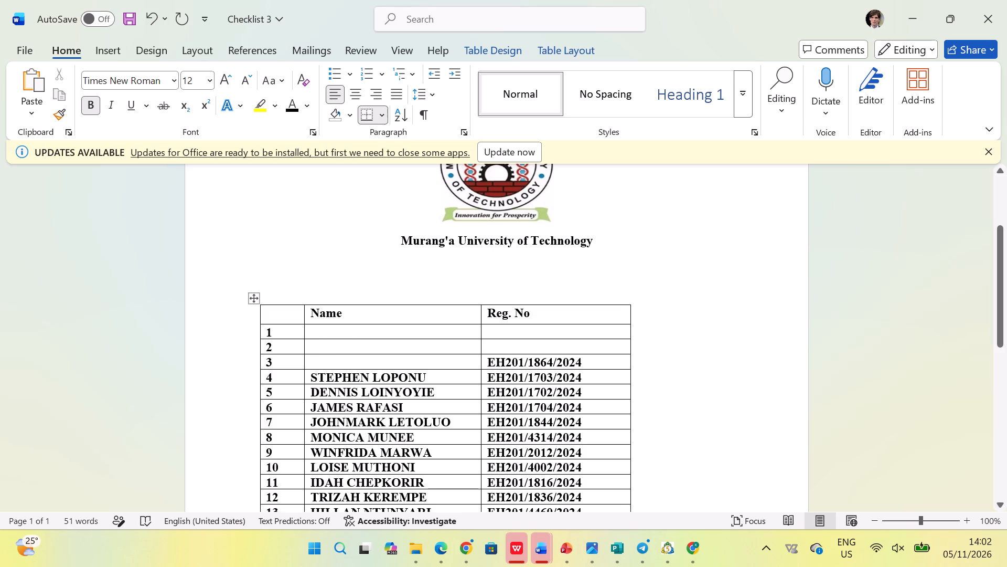
Clear the student name from row 4 of the table.
click(430, 373)
key(BackSpace)
key(BackSpace)
key(BackSpace)
key(BackSpace)
key(BackSpace)
key(BackSpace)
key(BackSpace)
key(BackSpace)
key(BackSpace)
key(BackSpace)
key(BackSpace)
key(BackSpace)
key(BackSpace)
key(BackSpace)
key(BackSpace)
key(BackSpace)
key(BackSpace)
key(BackSpace)
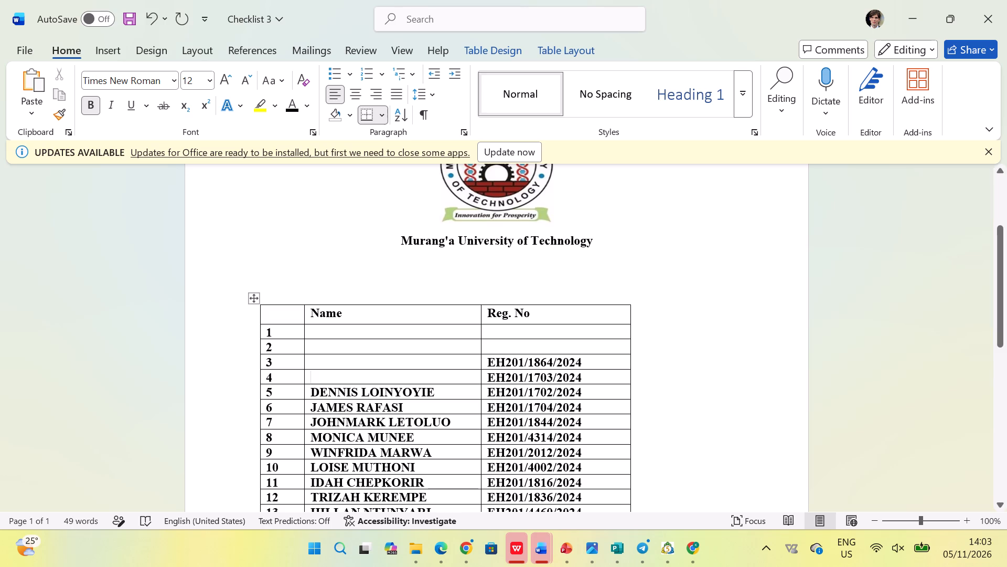
Clear the student name from row 5 of the table.
click(446, 393)
key(BackSpace)
key(BackSpace)
key(BackSpace)
key(BackSpace)
key(BackSpace)
key(BackSpace)
key(BackSpace)
key(BackSpace)
key(BackSpace)
key(BackSpace)
key(BackSpace)
key(BackSpace)
key(BackSpace)
key(BackSpace)
key(BackSpace)
key(BackSpace)
key(BackSpace)
key(BackSpace)
key(BackSpace)
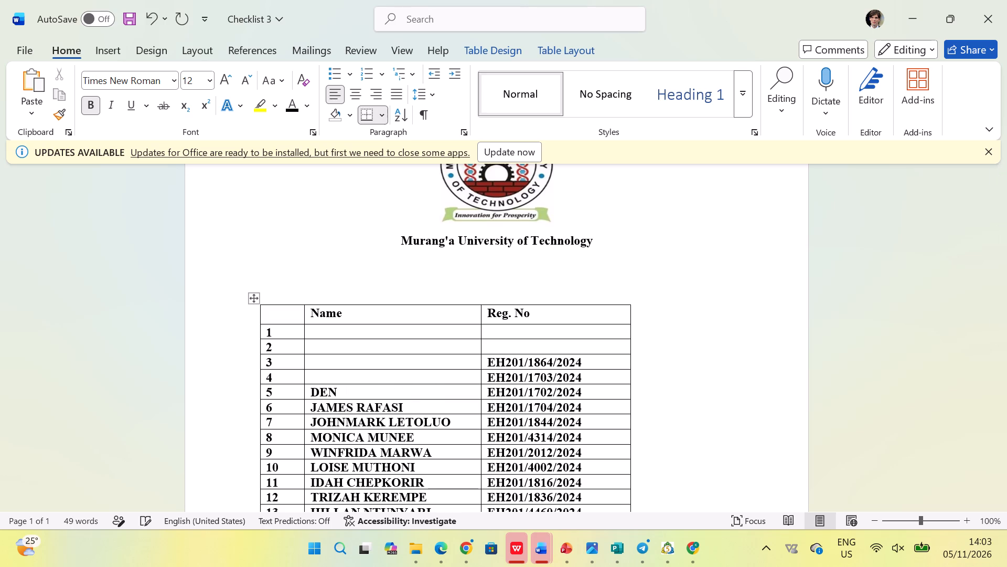
Clear the student name from row 6 of the table.
click(443, 412)
key(BackSpace)
key(BackSpace)
key(BackSpace)
key(BackSpace)
key(BackSpace)
key(BackSpace)
key(BackSpace)
key(BackSpace)
key(BackSpace)
key(BackSpace)
key(BackSpace)
key(BackSpace)
key(BackSpace)
key(BackSpace)
key(BackSpace)
key(BackSpace)
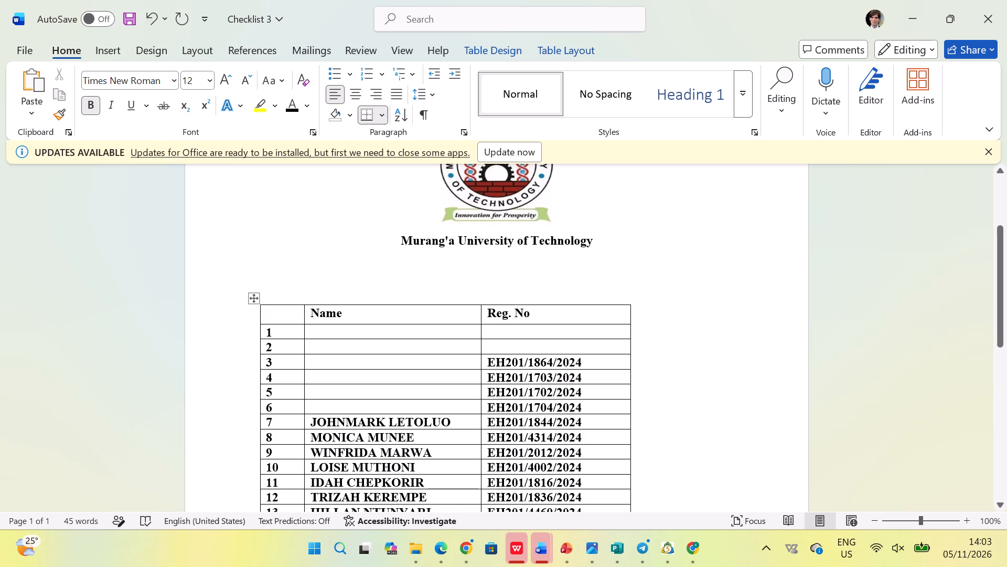
Clear the student name from row 7 of the table.
click(461, 421)
key(BackSpace)
key(BackSpace)
key(BackSpace)
key(BackSpace)
key(BackSpace)
key(BackSpace)
key(BackSpace)
key(BackSpace)
key(BackSpace)
key(BackSpace)
key(BackSpace)
key(BackSpace)
key(BackSpace)
key(BackSpace)
key(BackSpace)
key(BackSpace)
key(BackSpace)
key(BackSpace)
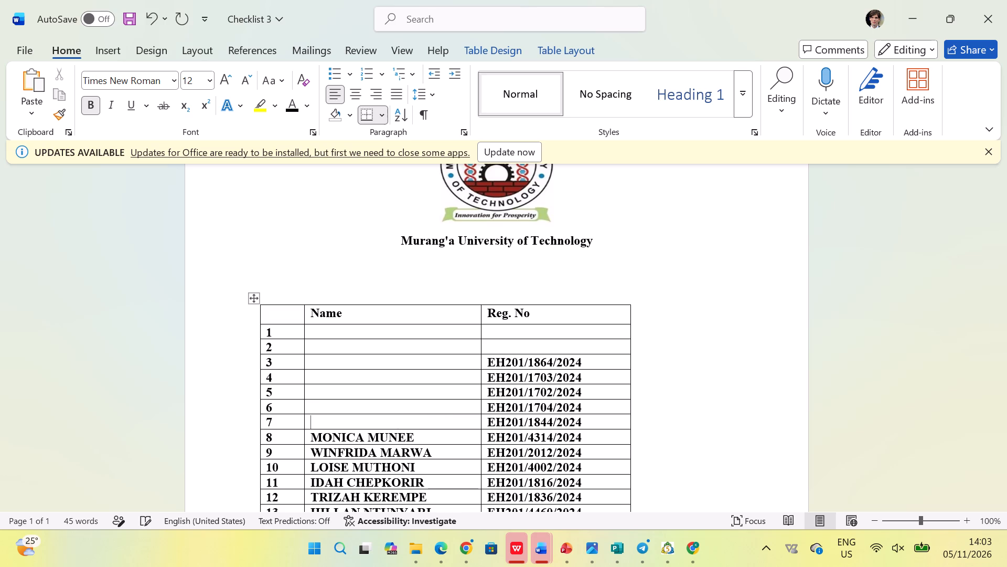
Clear the student name from row 8 of the table.
click(456, 441)
key(BackSpace)
key(BackSpace)
key(BackSpace)
key(BackSpace)
key(BackSpace)
key(BackSpace)
key(BackSpace)
key(BackSpace)
key(BackSpace)
key(BackSpace)
key(BackSpace)
key(BackSpace)
key(BackSpace)
key(BackSpace)
key(BackSpace)
key(BackSpace)
Clear the student name from row 9 of the table.
scroll(456, 441, down, 1)
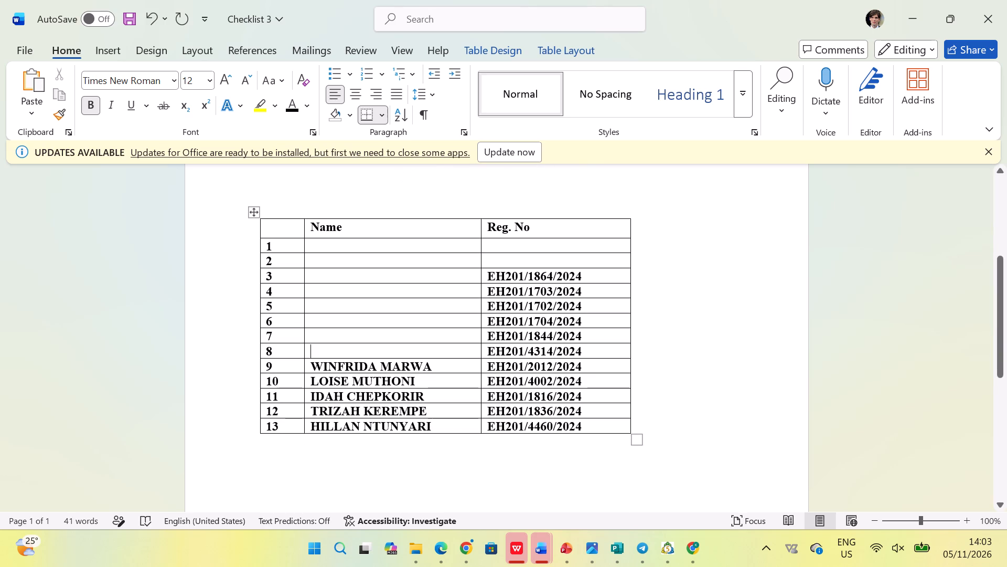
click(449, 369)
key(BackSpace)
key(BackSpace)
key(BackSpace)
key(BackSpace)
key(BackSpace)
key(BackSpace)
key(BackSpace)
key(BackSpace)
key(BackSpace)
key(BackSpace)
key(BackSpace)
key(BackSpace)
key(BackSpace)
key(BackSpace)
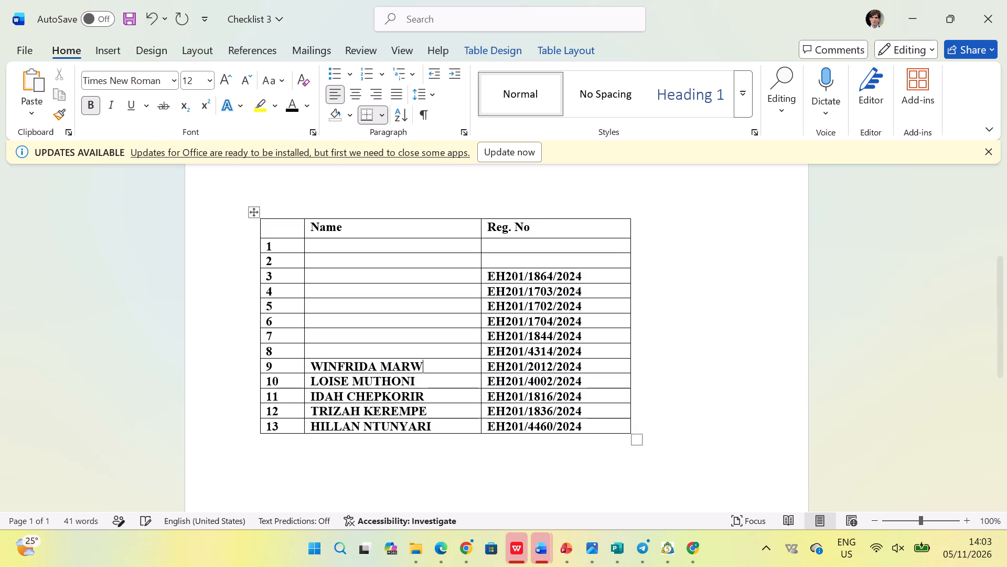
Clear the student name from row 10 of the table.
click(453, 387)
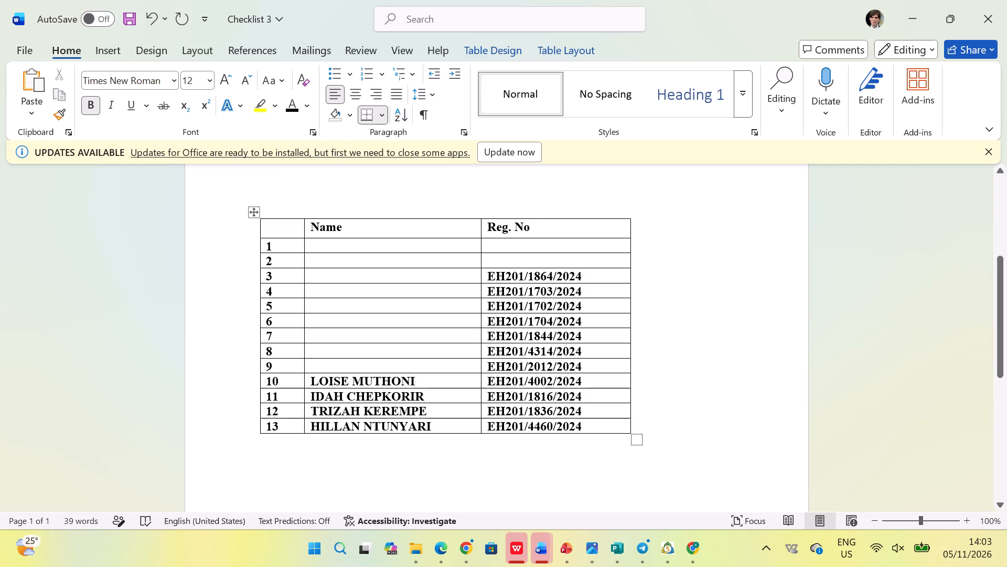
key(BackSpace)
key(BackSpace)
key(BackSpace)
key(BackSpace)
key(BackSpace)
key(BackSpace)
key(BackSpace)
key(BackSpace)
key(BackSpace)
key(BackSpace)
key(BackSpace)
key(BackSpace)
key(BackSpace)
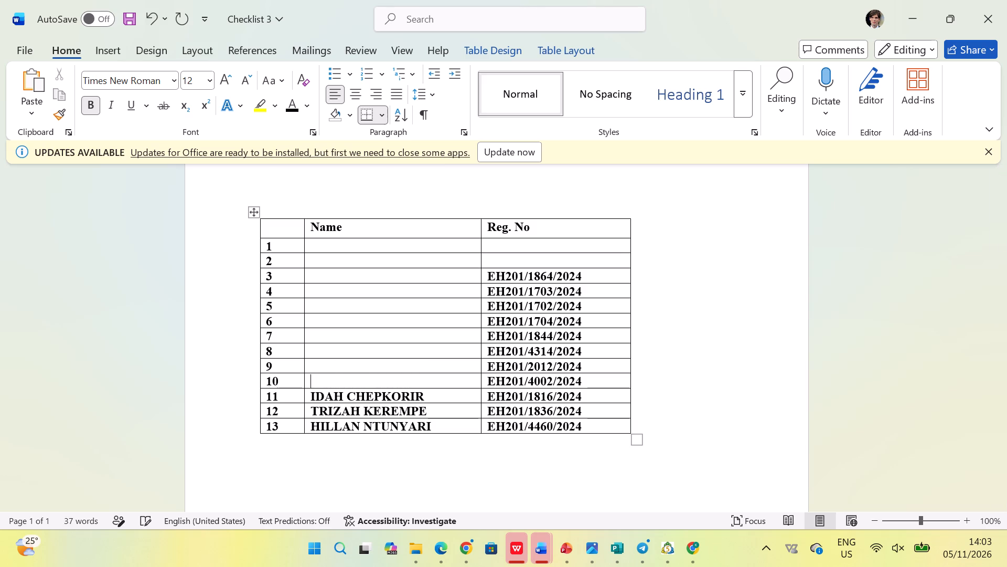
Clear the student name from row 11 of the table.
click(457, 392)
key(BackSpace)
key(BackSpace)
key(BackSpace)
key(BackSpace)
key(BackSpace)
key(BackSpace)
key(BackSpace)
key(BackSpace)
key(BackSpace)
key(BackSpace)
key(BackSpace)
key(BackSpace)
key(BackSpace)
key(BackSpace)
key(BackSpace)
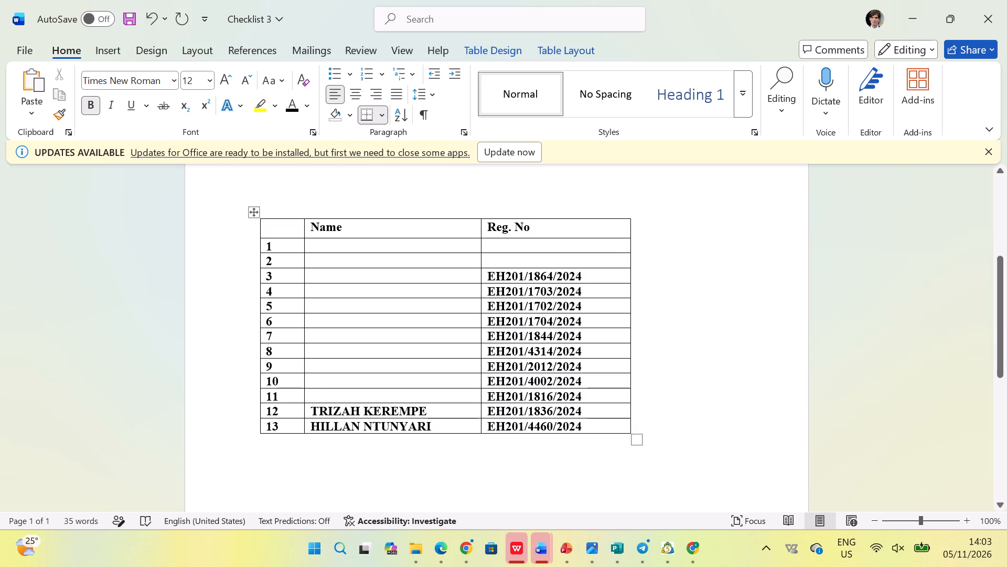
Clear the student name from row 12 of the table.
click(452, 410)
key(BackSpace)
key(BackSpace)
key(BackSpace)
key(BackSpace)
key(BackSpace)
key(BackSpace)
key(BackSpace)
key(BackSpace)
key(BackSpace)
key(BackSpace)
key(BackSpace)
key(BackSpace)
key(BackSpace)
key(BackSpace)
key(BackSpace)
key(BackSpace)
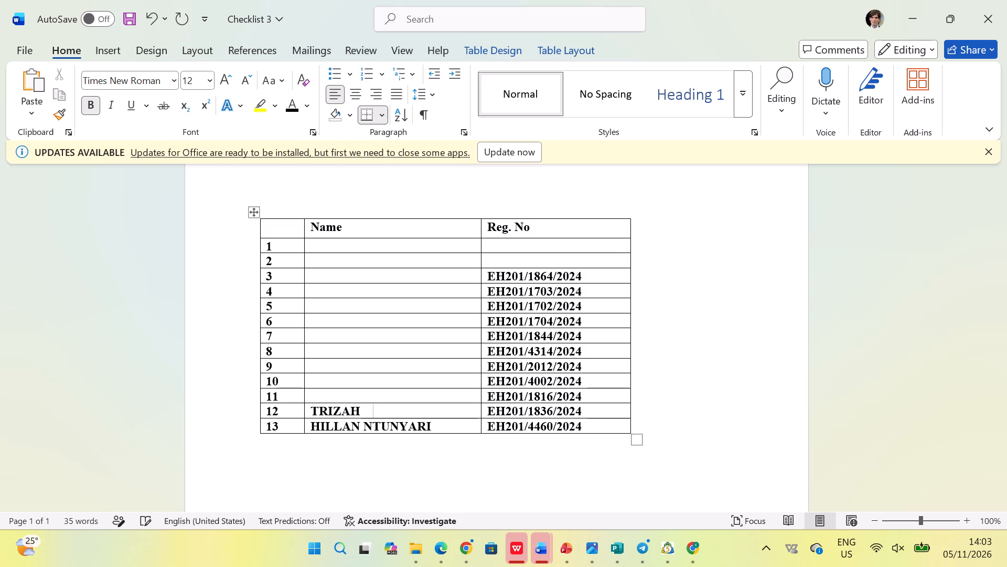
Clear the student name from row 13, the last row of the table.
click(462, 428)
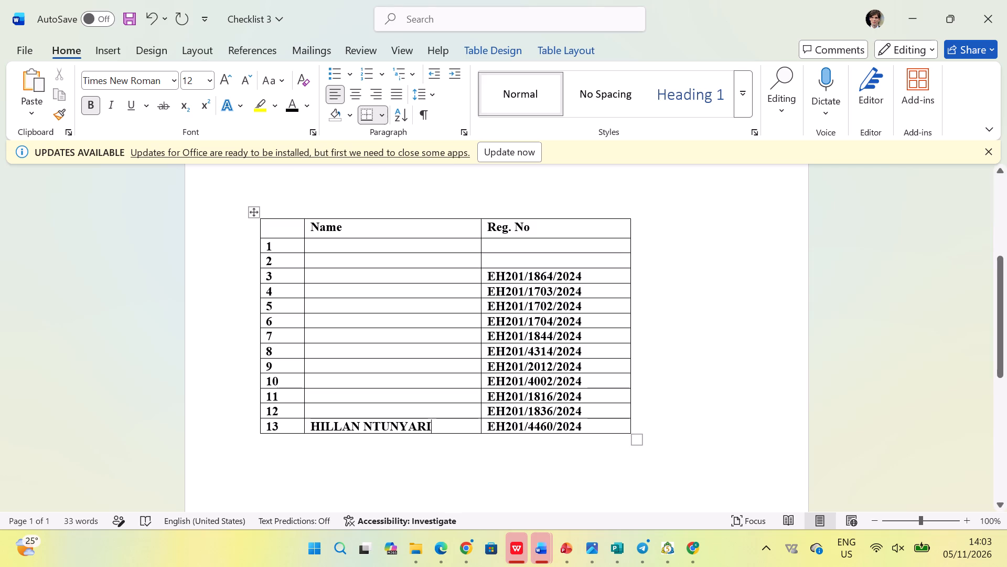
key(BackSpace)
key(BackSpace)
key(BackSpace)
key(BackSpace)
key(BackSpace)
key(BackSpace)
key(BackSpace)
key(BackSpace)
key(BackSpace)
key(BackSpace)
key(BackSpace)
key(BackSpace)
key(BackSpace)
key(BackSpace)
key(BackSpace)
key(BackSpace)
key(BackSpace)
key(BackSpace)
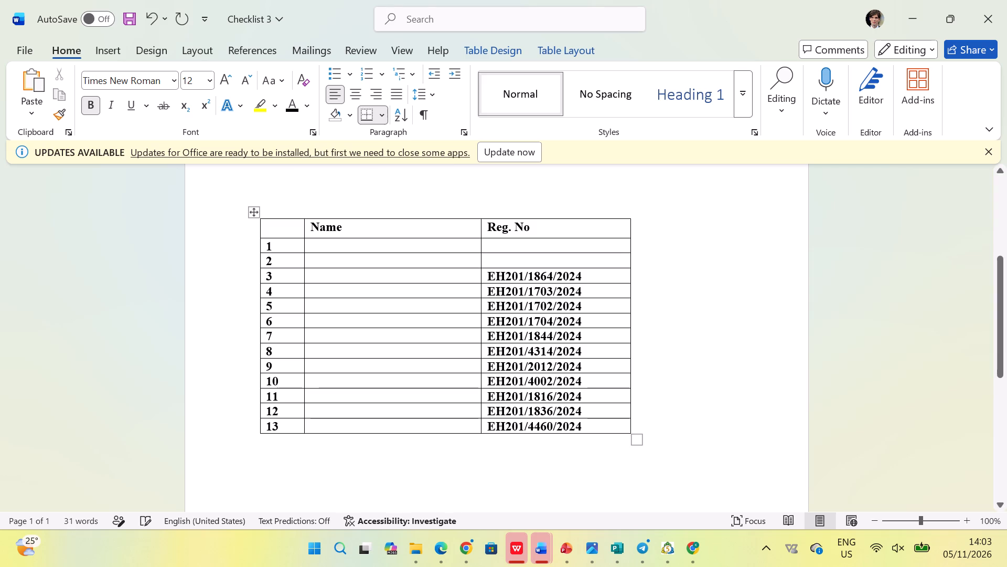
Clear the registration number from row 13, the last row of the table.
click(591, 425)
key(BackSpace)
key(BackSpace)
key(BackSpace)
key(BackSpace)
key(BackSpace)
key(BackSpace)
key(BackSpace)
key(BackSpace)
key(BackSpace)
key(BackSpace)
key(BackSpace)
key(BackSpace)
key(BackSpace)
key(BackSpace)
key(BackSpace)
key(BackSpace)
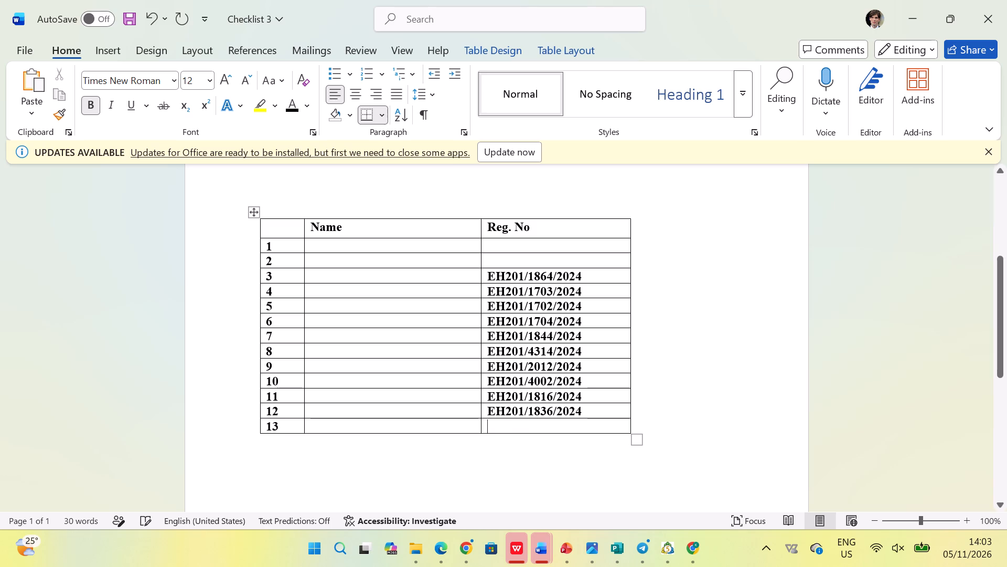
Clear the registration number from row 12 of the table.
click(612, 405)
key(BackSpace)
key(BackSpace)
key(BackSpace)
key(BackSpace)
key(BackSpace)
key(BackSpace)
key(BackSpace)
key(BackSpace)
key(BackSpace)
key(BackSpace)
key(BackSpace)
key(BackSpace)
key(BackSpace)
key(BackSpace)
key(BackSpace)
key(BackSpace)
key(BackSpace)
key(BackSpace)
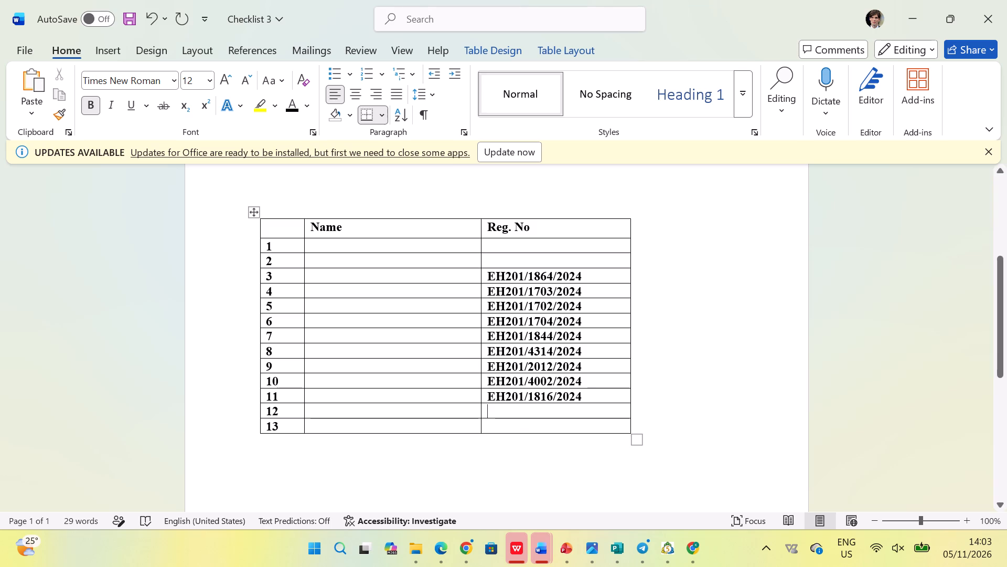
Clear the registration number from row 11 of the table.
click(606, 398)
key(BackSpace)
key(BackSpace)
key(BackSpace)
key(BackSpace)
key(BackSpace)
key(BackSpace)
key(BackSpace)
key(BackSpace)
key(BackSpace)
key(BackSpace)
key(BackSpace)
key(BackSpace)
key(BackSpace)
key(BackSpace)
key(BackSpace)
key(BackSpace)
key(BackSpace)
key(BackSpace)
key(BackSpace)
key(BackSpace)
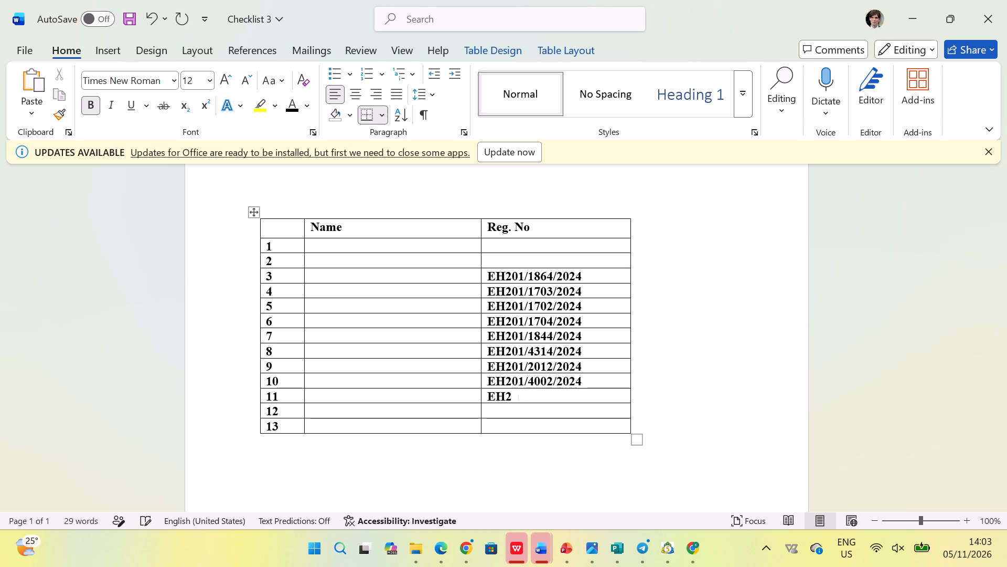
Clear the registration number from row 10 of the table.
click(595, 382)
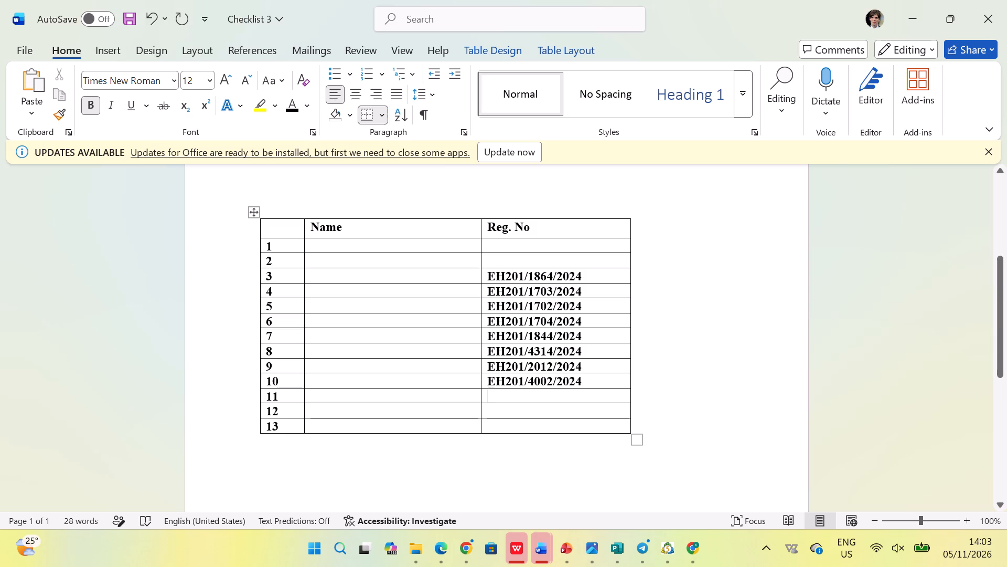
key(BackSpace)
key(BackSpace)
key(BackSpace)
key(BackSpace)
key(BackSpace)
key(BackSpace)
key(BackSpace)
key(BackSpace)
key(BackSpace)
key(BackSpace)
key(BackSpace)
key(BackSpace)
key(BackSpace)
key(BackSpace)
key(BackSpace)
key(BackSpace)
key(BackSpace)
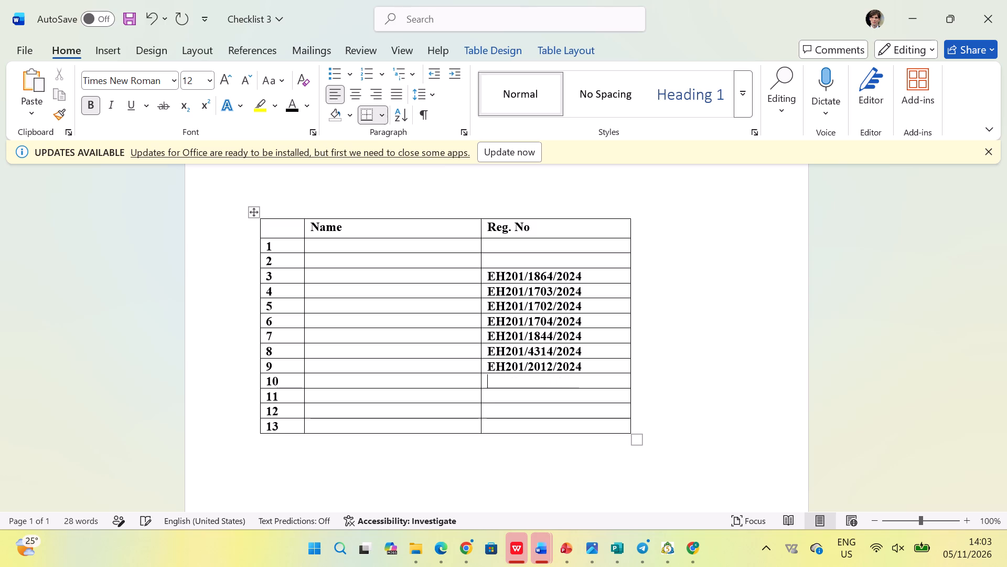
Clear the registration number from row 9 of the table.
click(606, 366)
key(BackSpace)
key(BackSpace)
key(BackSpace)
key(BackSpace)
key(BackSpace)
key(BackSpace)
key(BackSpace)
key(BackSpace)
key(BackSpace)
key(BackSpace)
key(BackSpace)
key(BackSpace)
key(BackSpace)
key(BackSpace)
key(BackSpace)
key(BackSpace)
key(BackSpace)
key(BackSpace)
key(BackSpace)
key(BackSpace)
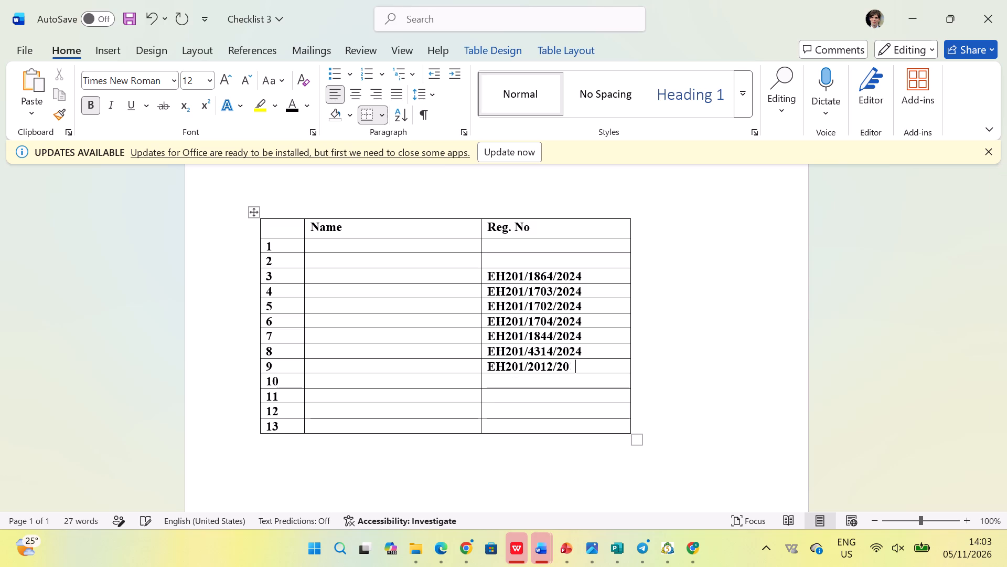
Clear the registration number from row 8 of the table.
click(609, 355)
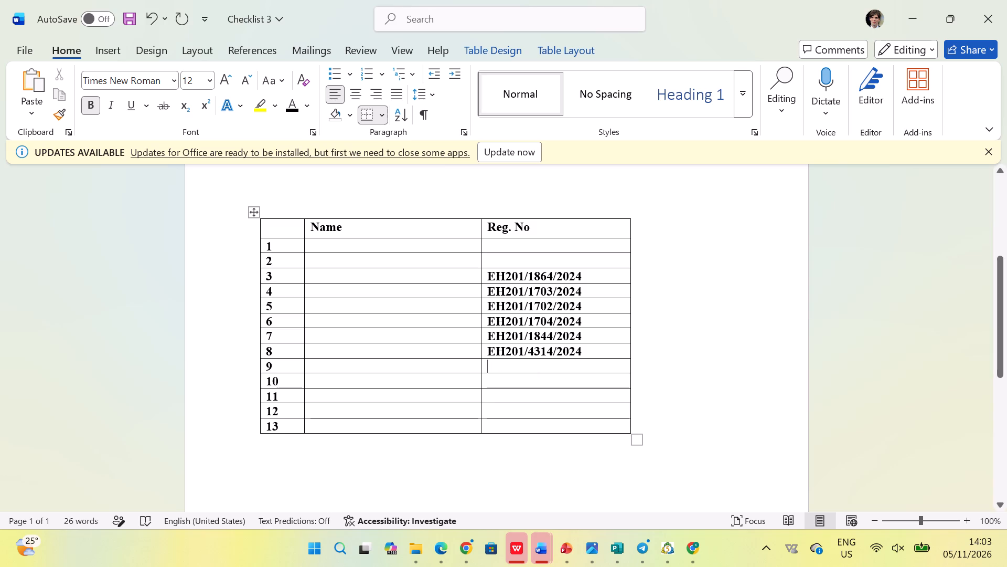
key(BackSpace)
key(BackSpace)
key(BackSpace)
key(BackSpace)
key(BackSpace)
key(BackSpace)
key(BackSpace)
key(BackSpace)
key(BackSpace)
key(BackSpace)
key(BackSpace)
key(BackSpace)
key(BackSpace)
key(BackSpace)
key(BackSpace)
key(BackSpace)
key(BackSpace)
key(BackSpace)
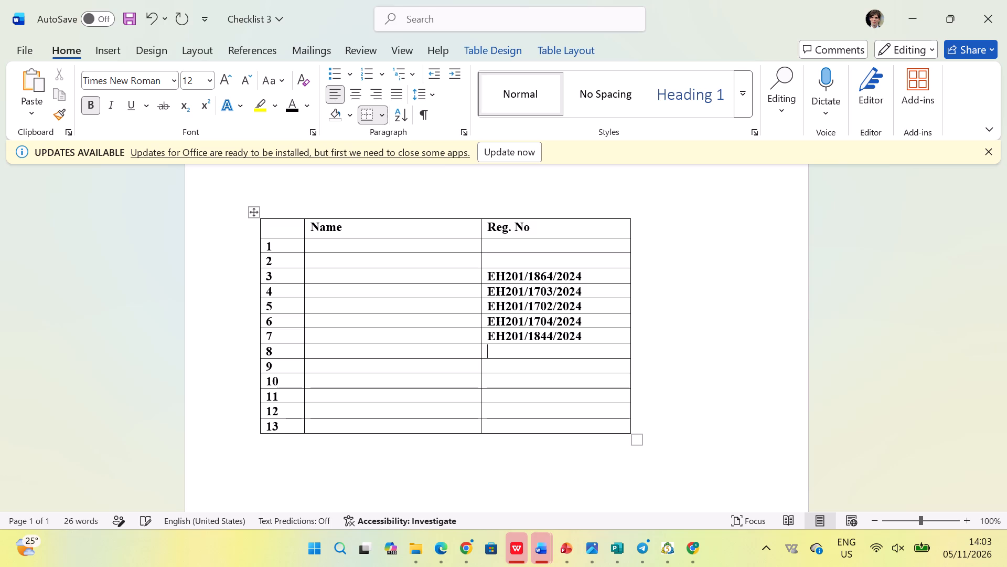
Clear the registration number from row 7 of the table.
click(611, 329)
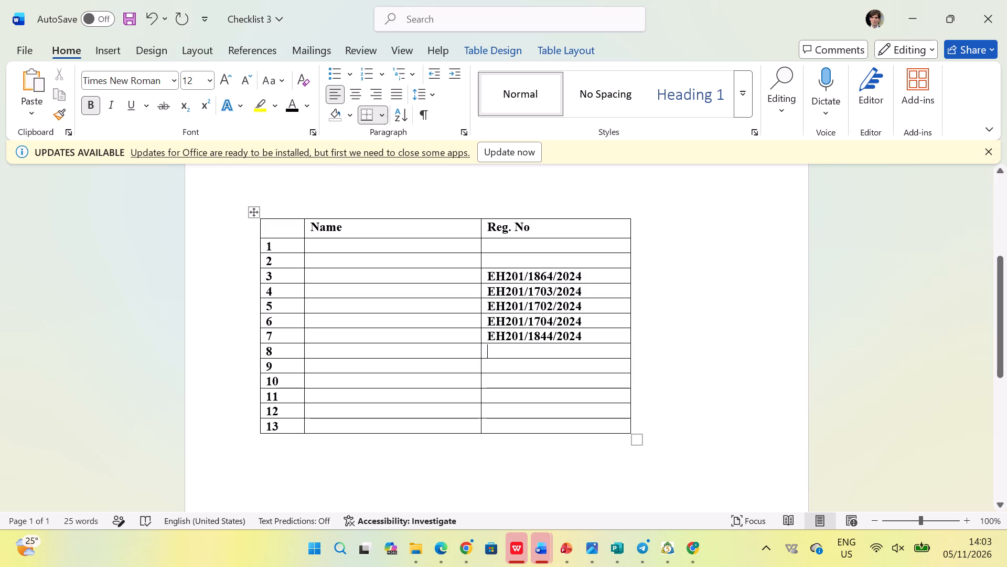
click(605, 332)
key(BackSpace)
key(BackSpace)
key(BackSpace)
key(BackSpace)
key(BackSpace)
key(BackSpace)
key(BackSpace)
key(BackSpace)
key(BackSpace)
key(BackSpace)
key(BackSpace)
key(BackSpace)
key(BackSpace)
key(BackSpace)
key(BackSpace)
key(BackSpace)
key(BackSpace)
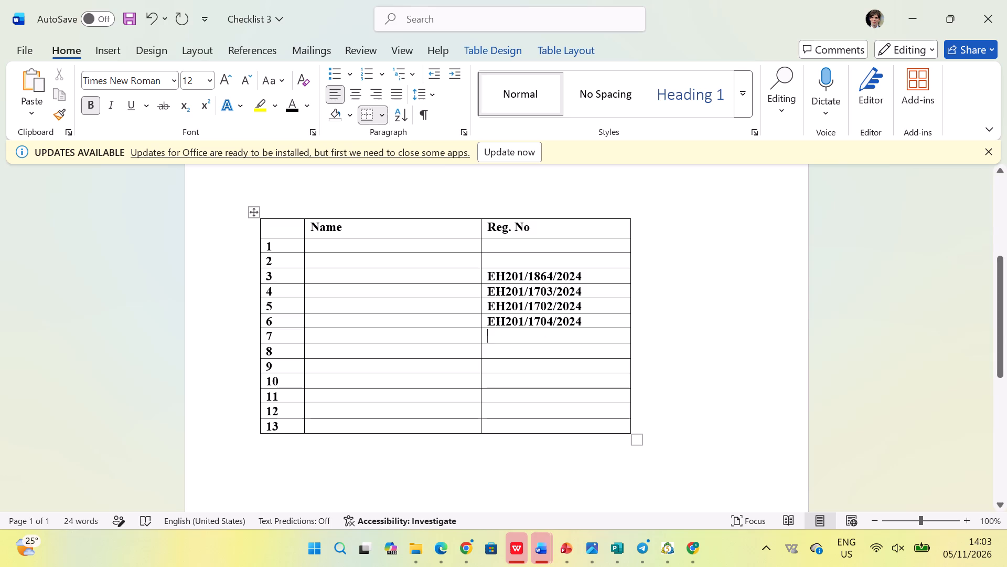
Clear the registration number from row 6 of the table.
click(593, 321)
key(BackSpace)
key(BackSpace)
key(BackSpace)
key(BackSpace)
key(BackSpace)
key(BackSpace)
key(BackSpace)
key(BackSpace)
key(BackSpace)
key(BackSpace)
key(BackSpace)
key(BackSpace)
key(BackSpace)
key(BackSpace)
key(BackSpace)
key(BackSpace)
key(BackSpace)
key(BackSpace)
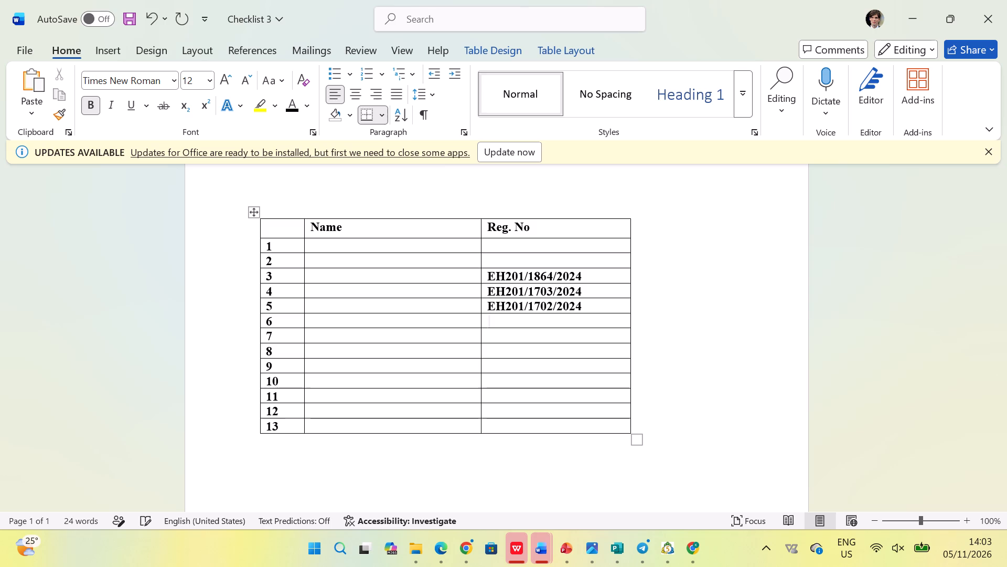
Clear the registration number from row 5 of the table.
click(588, 308)
key(BackSpace)
key(BackSpace)
key(BackSpace)
key(BackSpace)
key(BackSpace)
key(BackSpace)
key(BackSpace)
key(BackSpace)
key(BackSpace)
key(BackSpace)
key(BackSpace)
key(BackSpace)
key(BackSpace)
key(BackSpace)
key(BackSpace)
key(BackSpace)
key(BackSpace)
key(BackSpace)
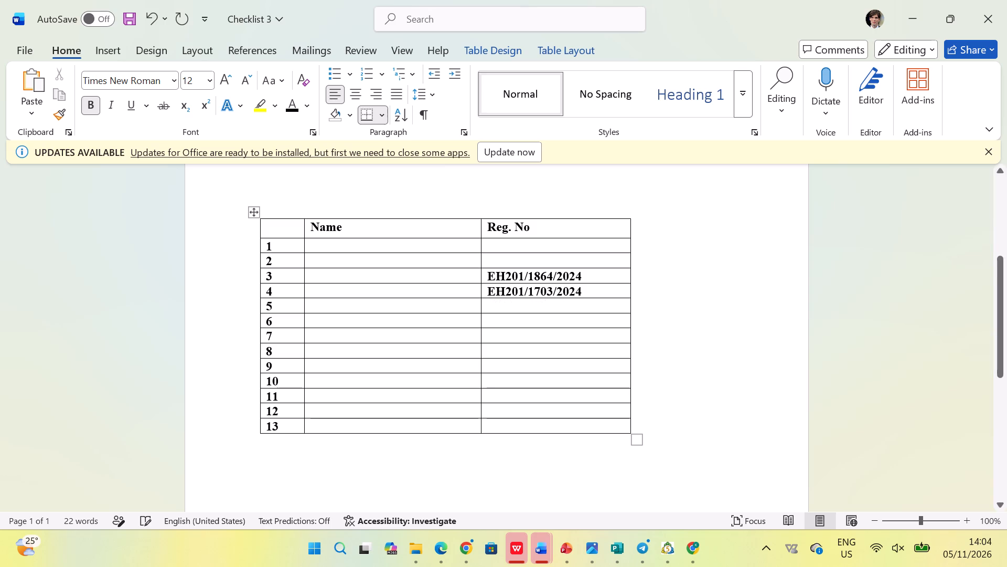
Clear the registration number from row 4 of the table.
click(606, 290)
key(BackSpace)
key(BackSpace)
key(BackSpace)
key(BackSpace)
key(BackSpace)
key(BackSpace)
key(BackSpace)
key(BackSpace)
key(BackSpace)
key(BackSpace)
key(BackSpace)
key(BackSpace)
key(BackSpace)
key(BackSpace)
key(BackSpace)
key(BackSpace)
key(BackSpace)
key(BackSpace)
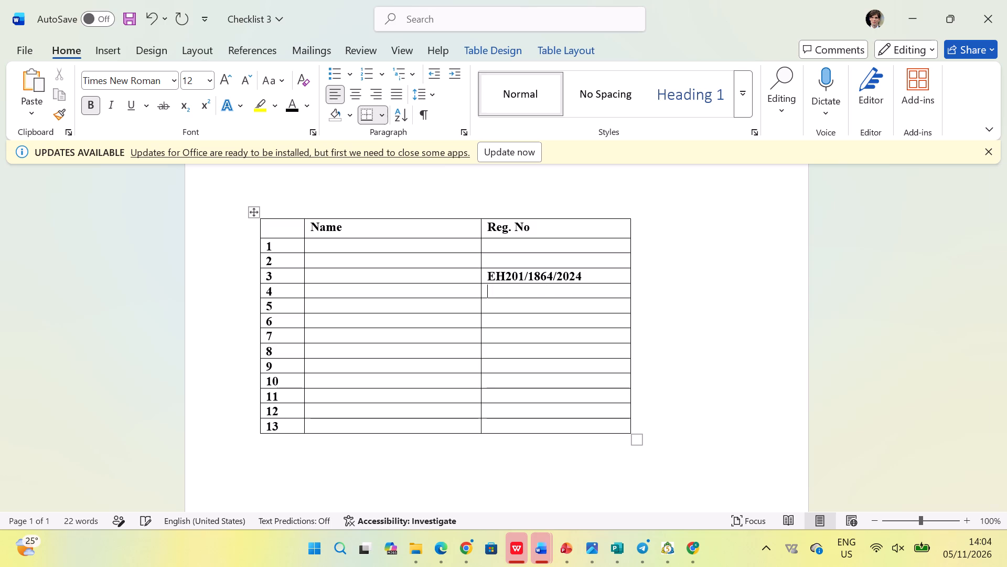
Clear the registration number from row 3 of the table.
double_click(598, 280)
key(BackSpace)
key(BackSpace)
key(BackSpace)
key(BackSpace)
key(BackSpace)
key(BackSpace)
key(BackSpace)
key(BackSpace)
key(BackSpace)
key(BackSpace)
key(BackSpace)
key(BackSpace)
key(BackSpace)
key(BackSpace)
key(BackSpace)
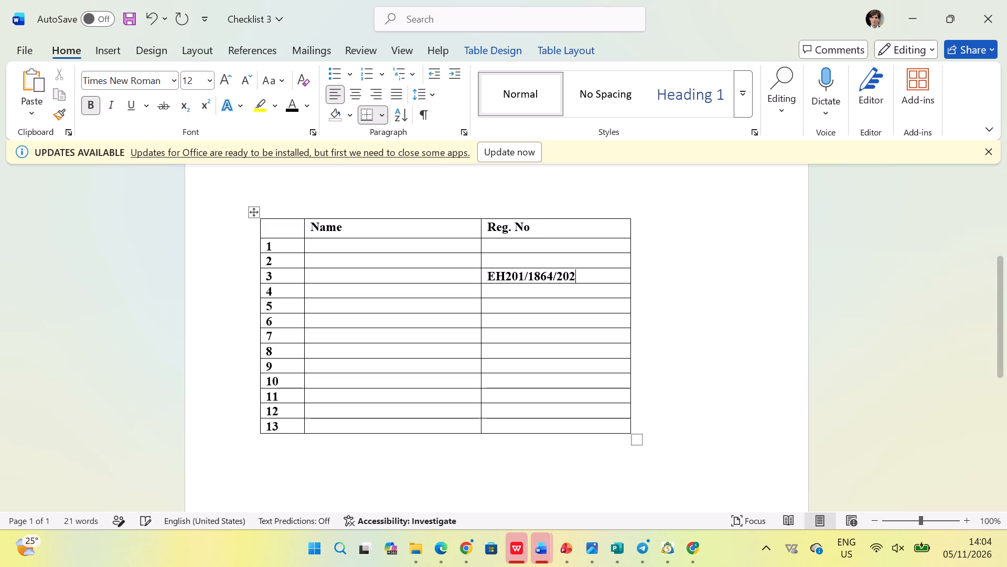
key(BackSpace)
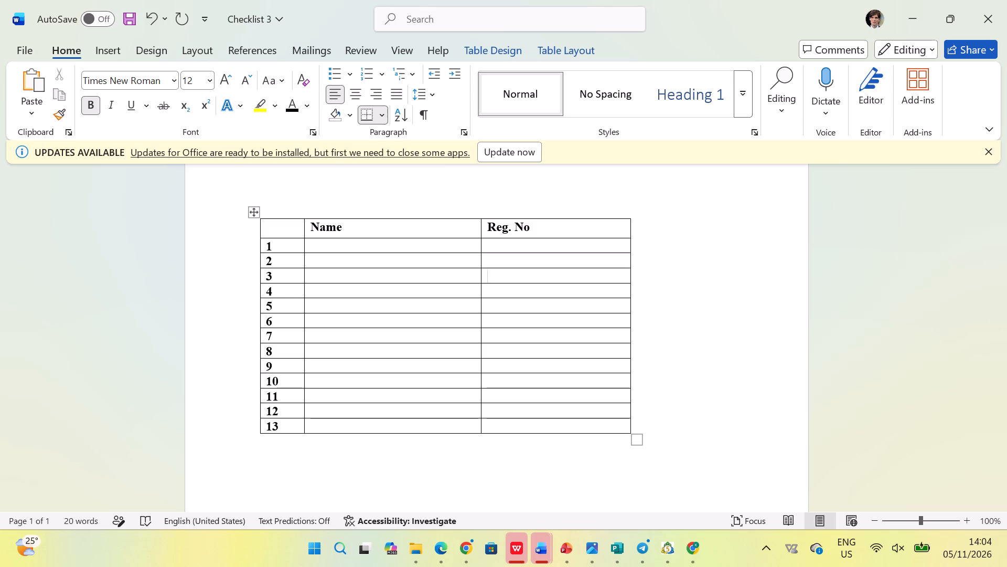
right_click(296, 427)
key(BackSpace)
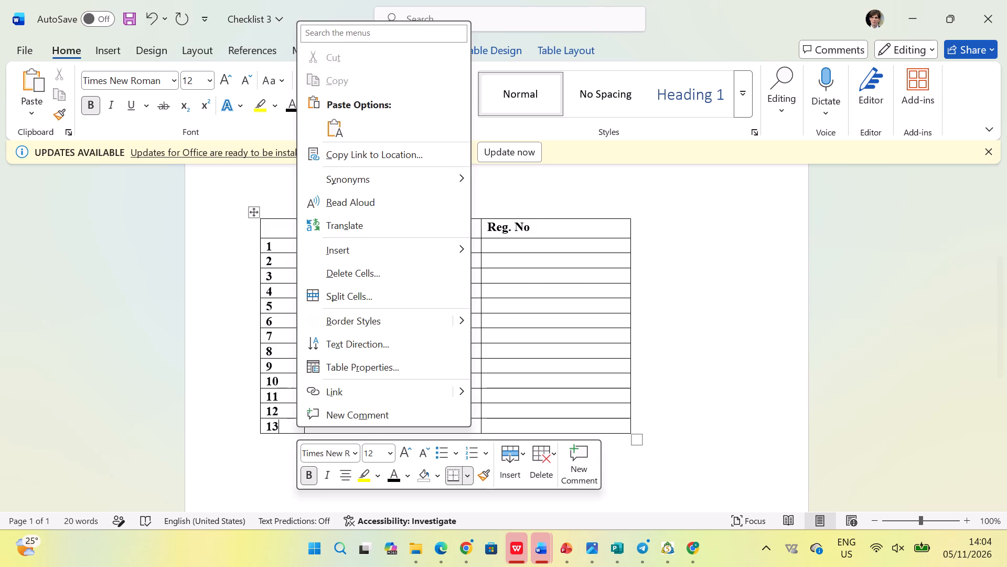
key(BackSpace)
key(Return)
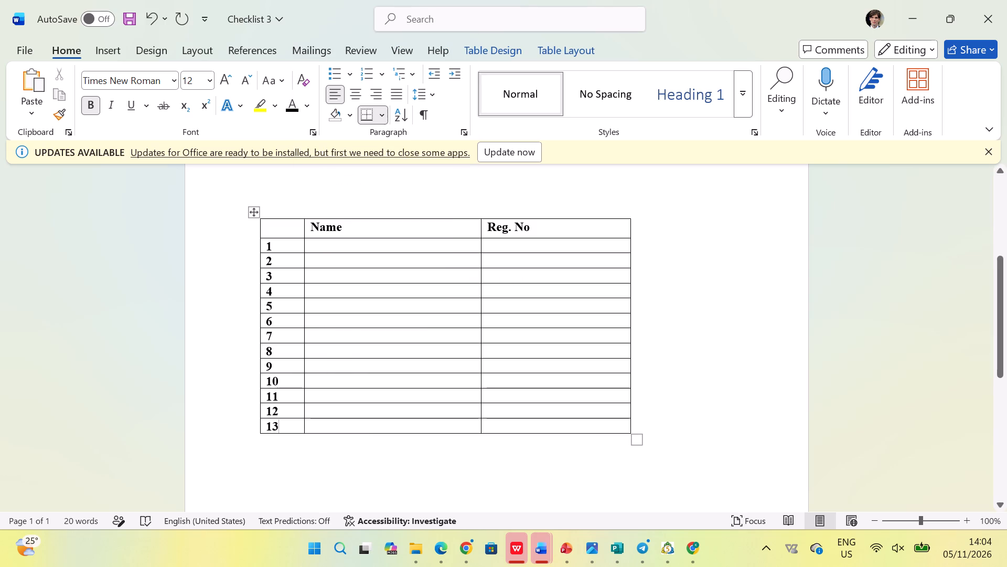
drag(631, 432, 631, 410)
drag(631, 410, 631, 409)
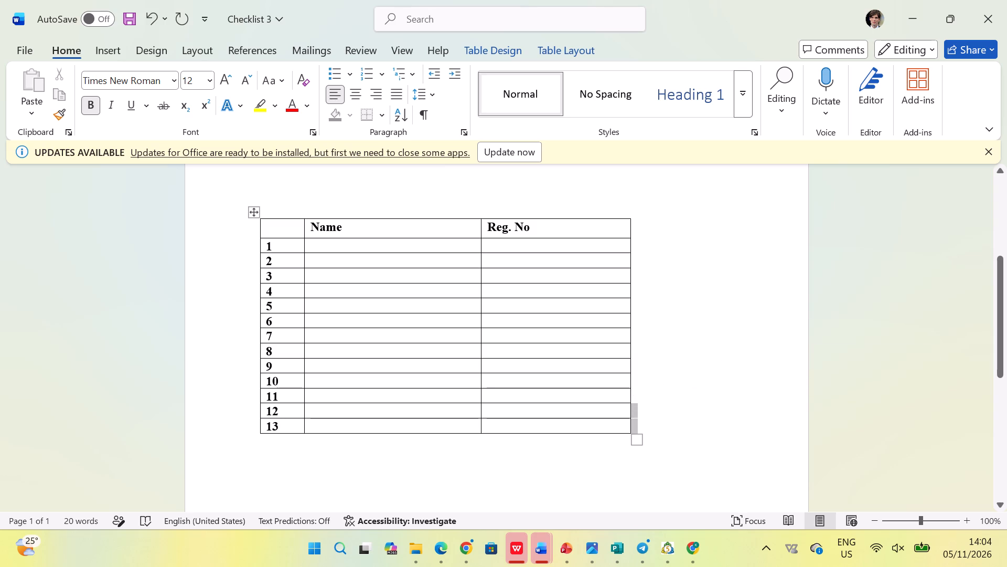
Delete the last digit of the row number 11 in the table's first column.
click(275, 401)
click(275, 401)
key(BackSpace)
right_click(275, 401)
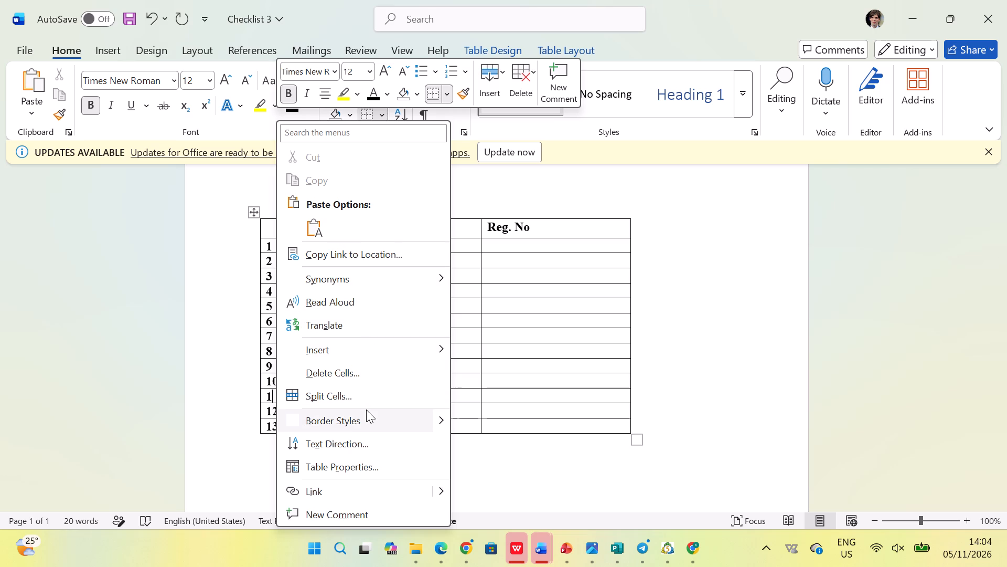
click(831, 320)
Set the "Murang'a University of Technology" heading below the logo to 20 pt, keeping it bold.
scroll(831, 320, up, 3)
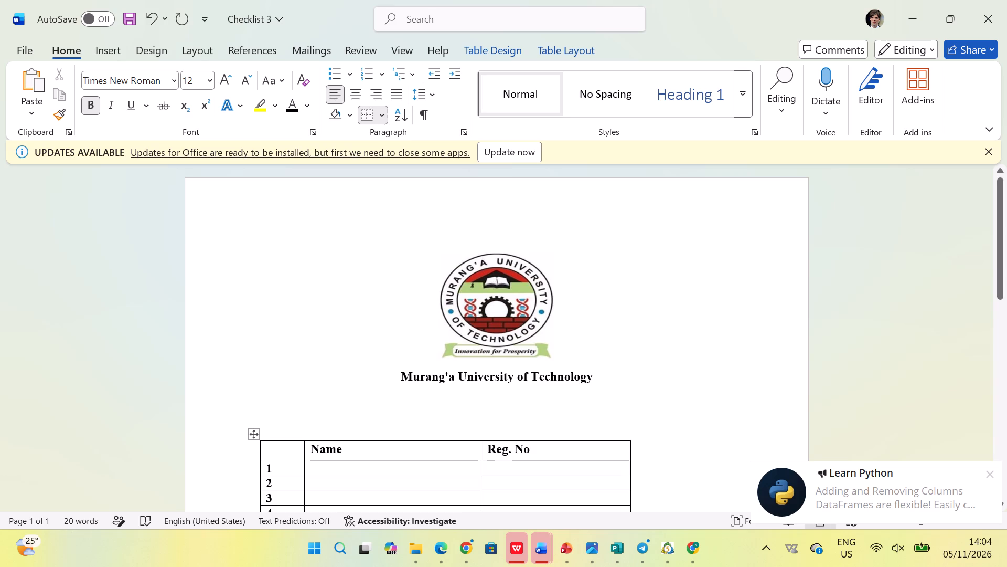
click(417, 381)
drag(400, 376, 580, 377)
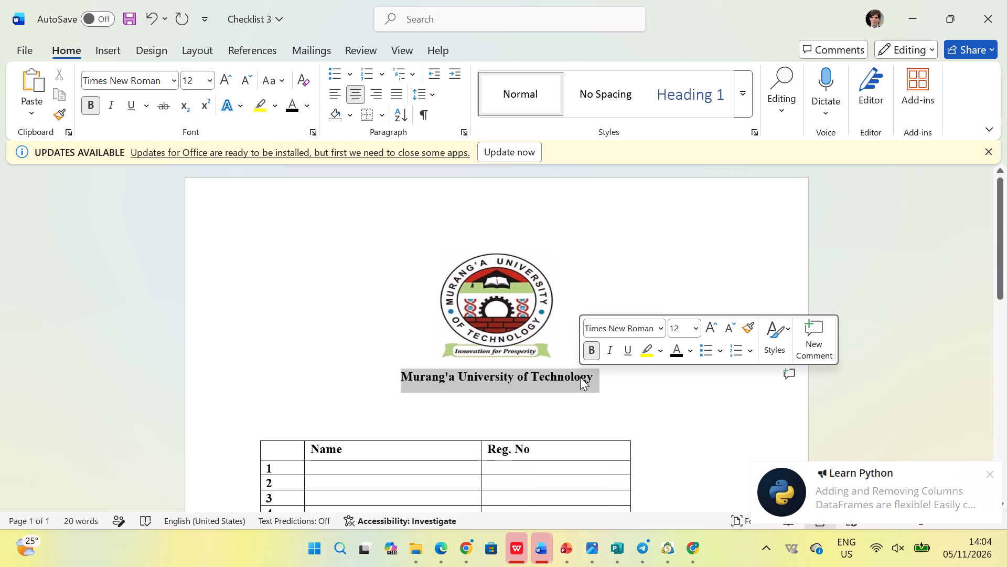
click(592, 352)
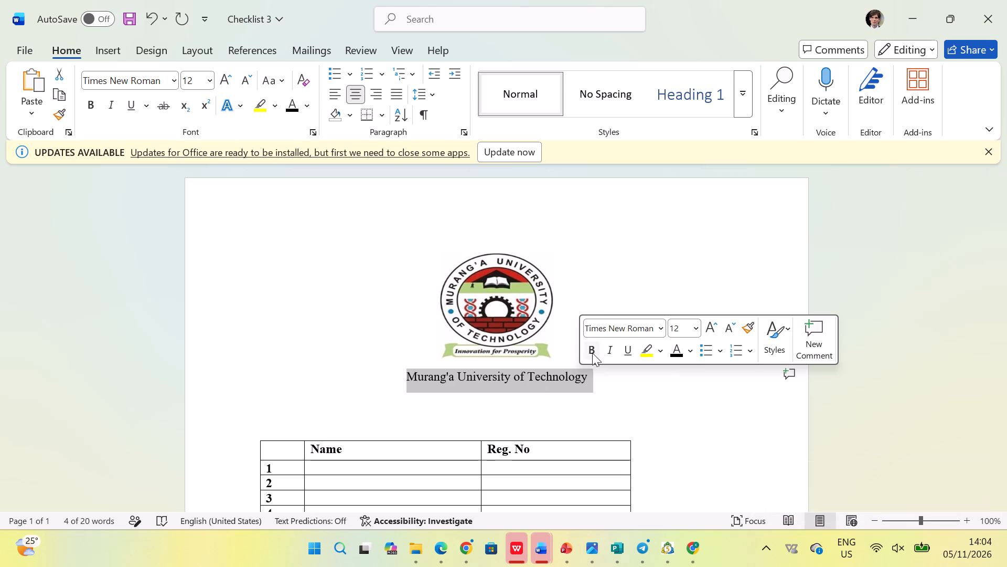
click(591, 351)
click(692, 332)
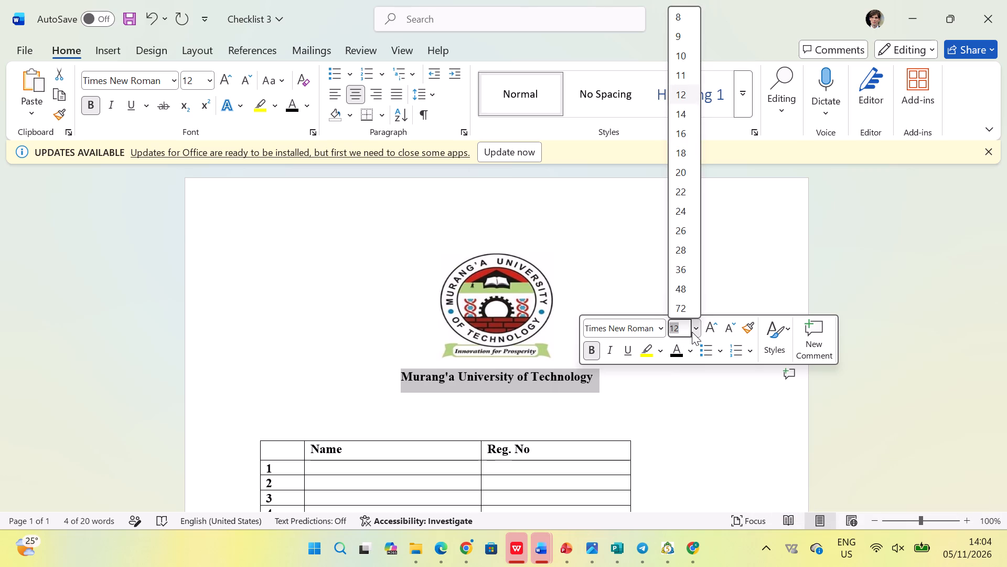
click(678, 172)
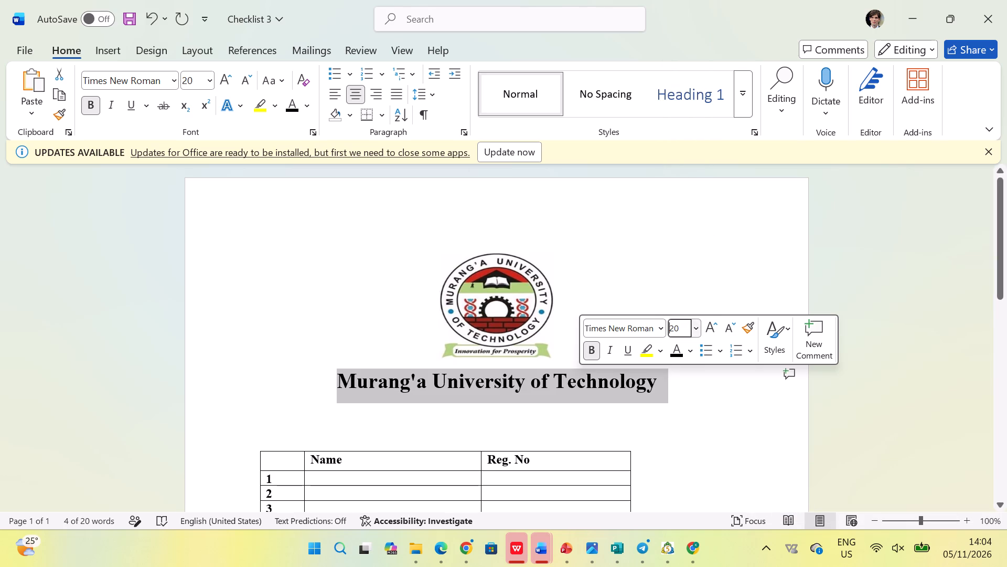
Print one copy of the whole document on the EPSON L3350 Series printer.
key(ctrl+p)
click(560, 222)
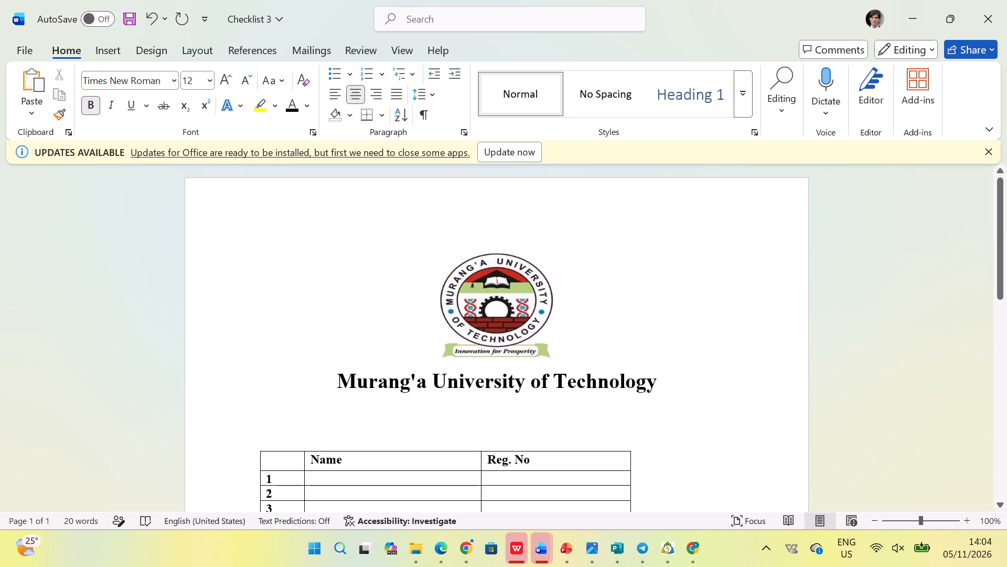
key(ctrl+p)
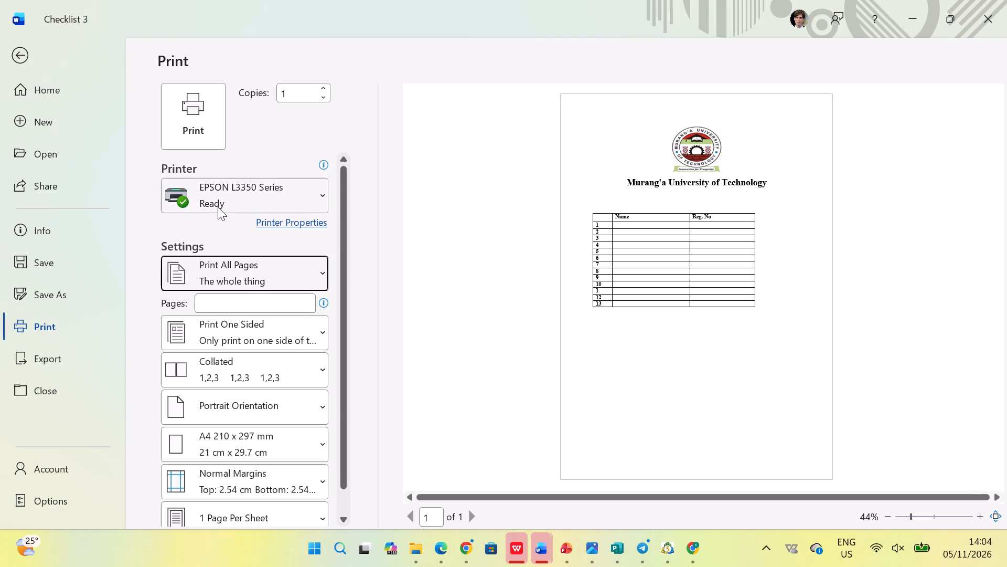
click(201, 130)
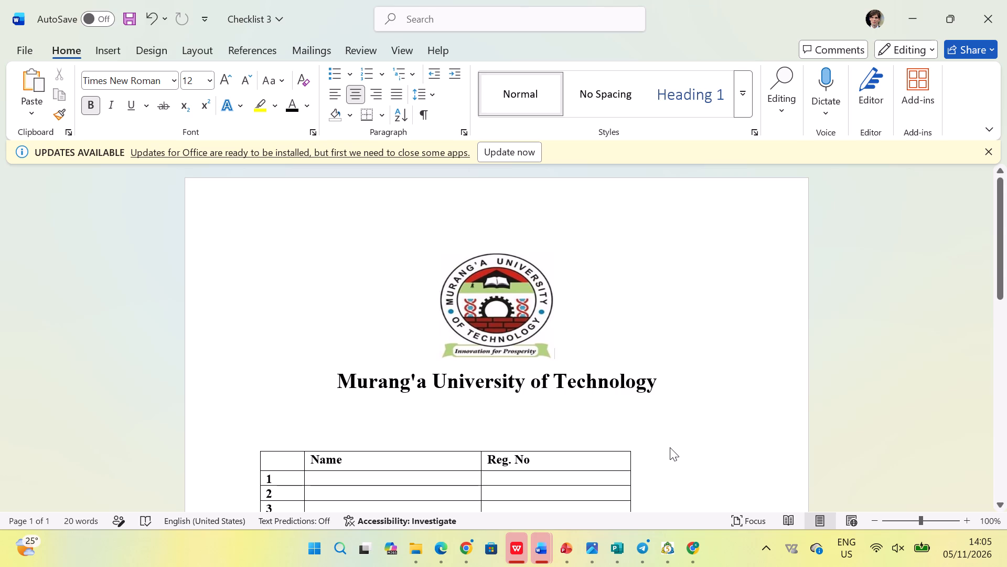
Print another single copy of the document on the EPSON L3350 Series printer.
key(ctrl+p)
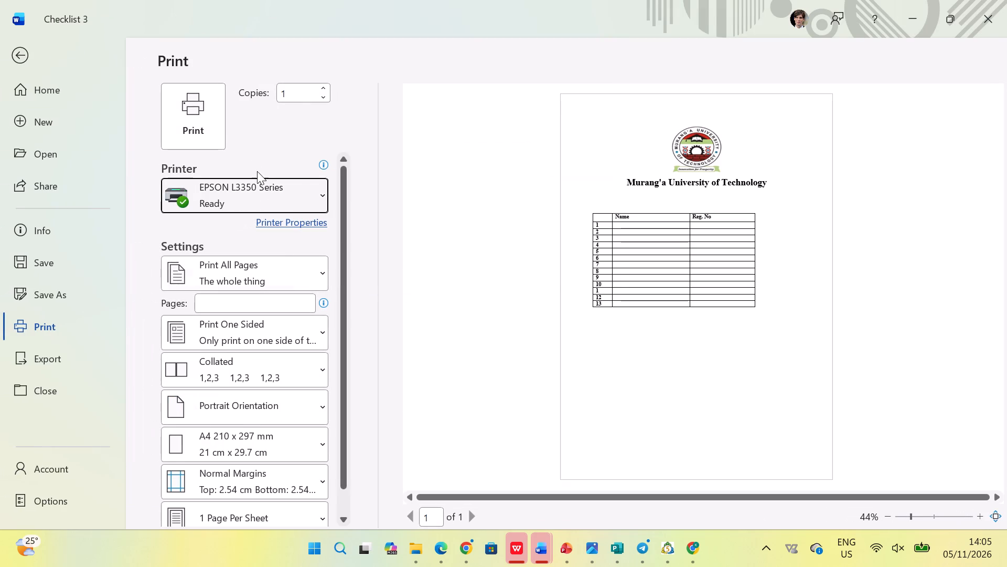
click(183, 122)
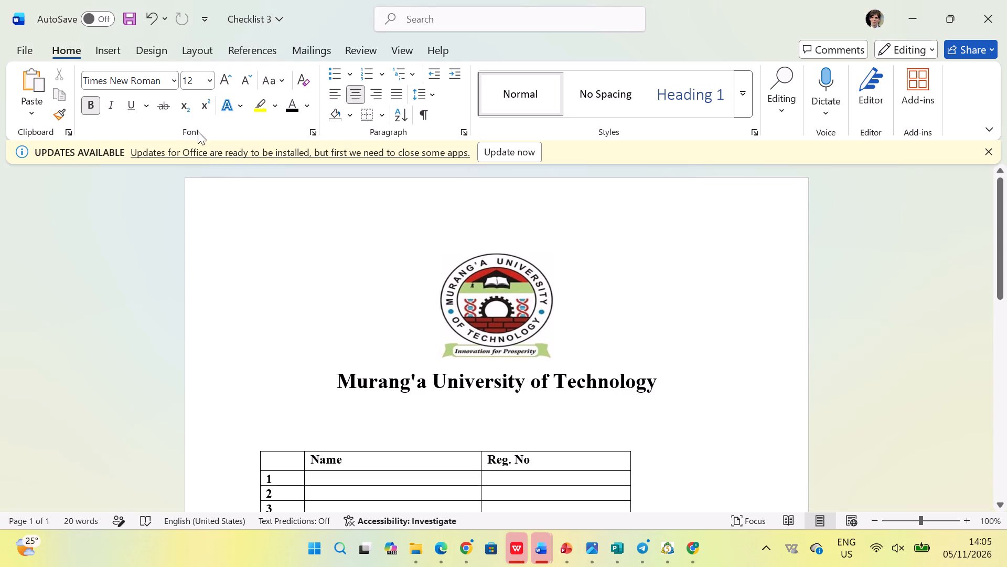
Correct the row number between 10 and 12 in the table's first column to 11.
scroll(320, 253, down, 2)
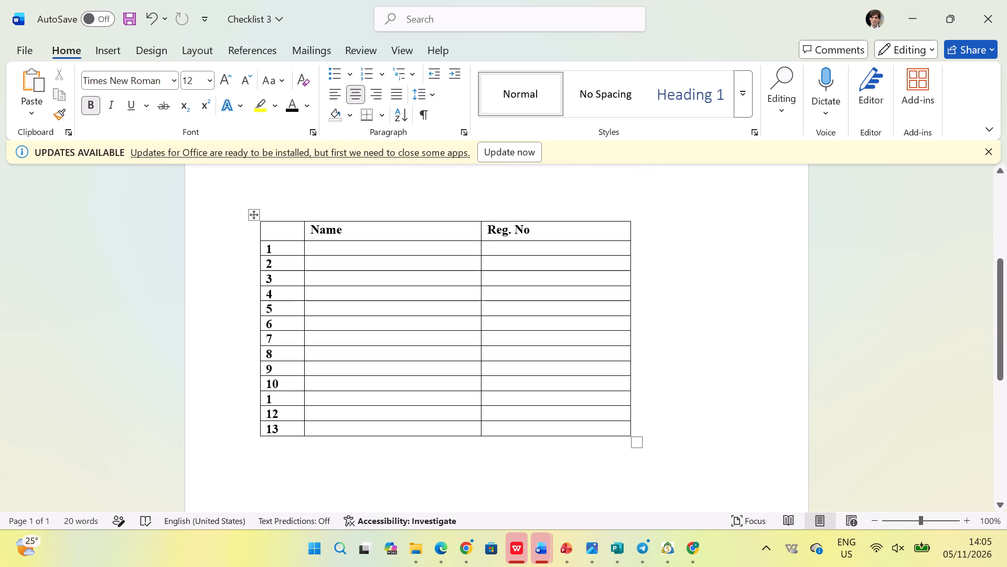
click(281, 395)
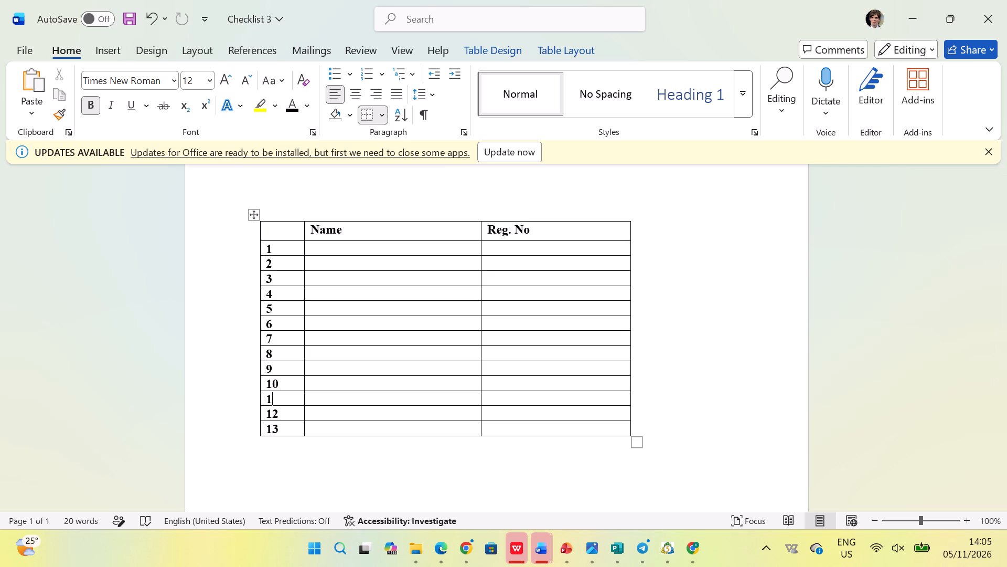
key(1)
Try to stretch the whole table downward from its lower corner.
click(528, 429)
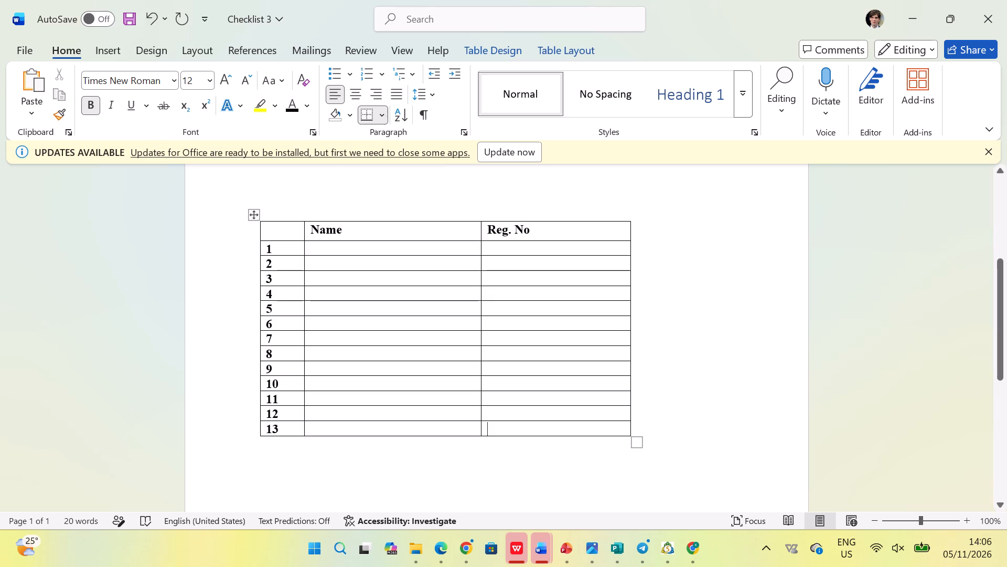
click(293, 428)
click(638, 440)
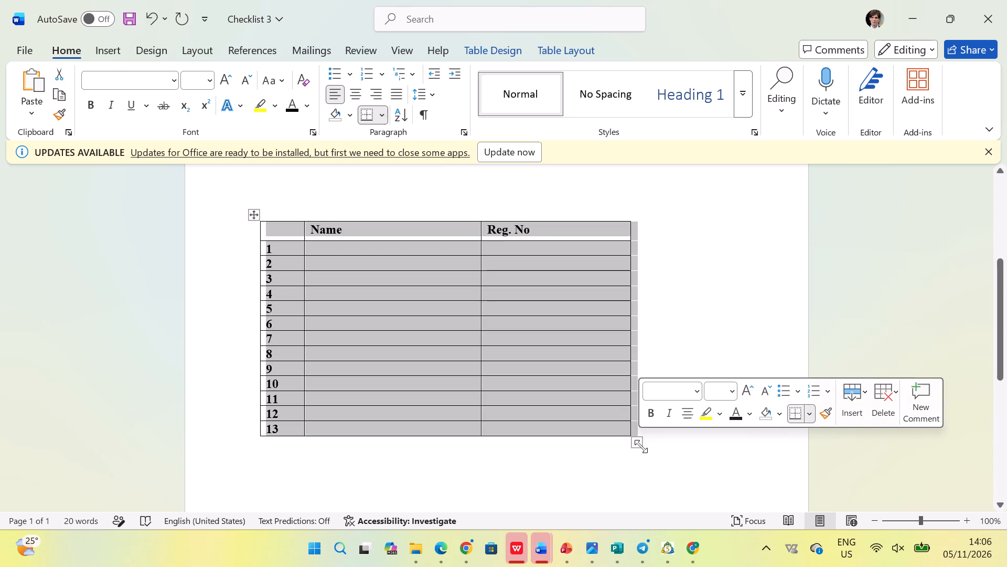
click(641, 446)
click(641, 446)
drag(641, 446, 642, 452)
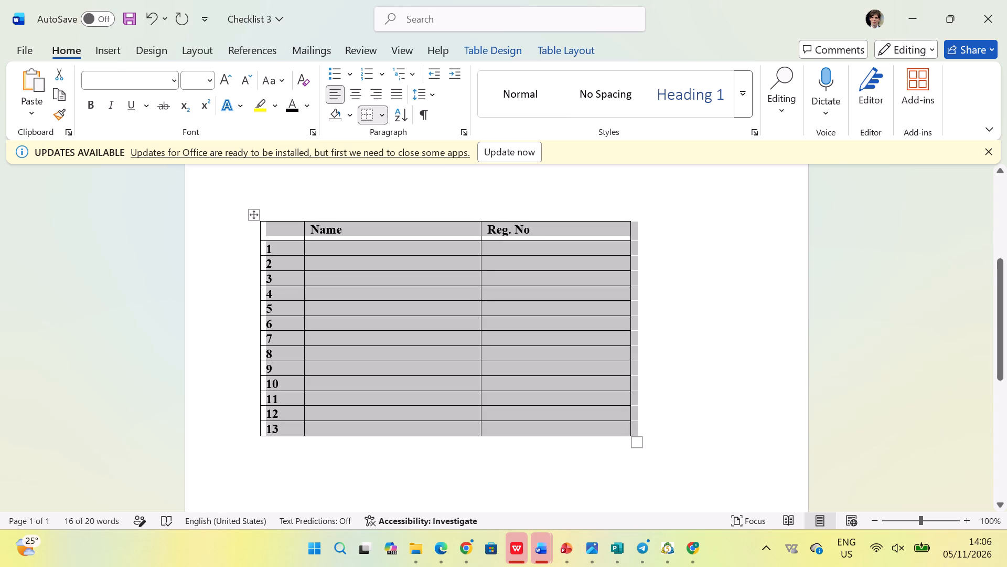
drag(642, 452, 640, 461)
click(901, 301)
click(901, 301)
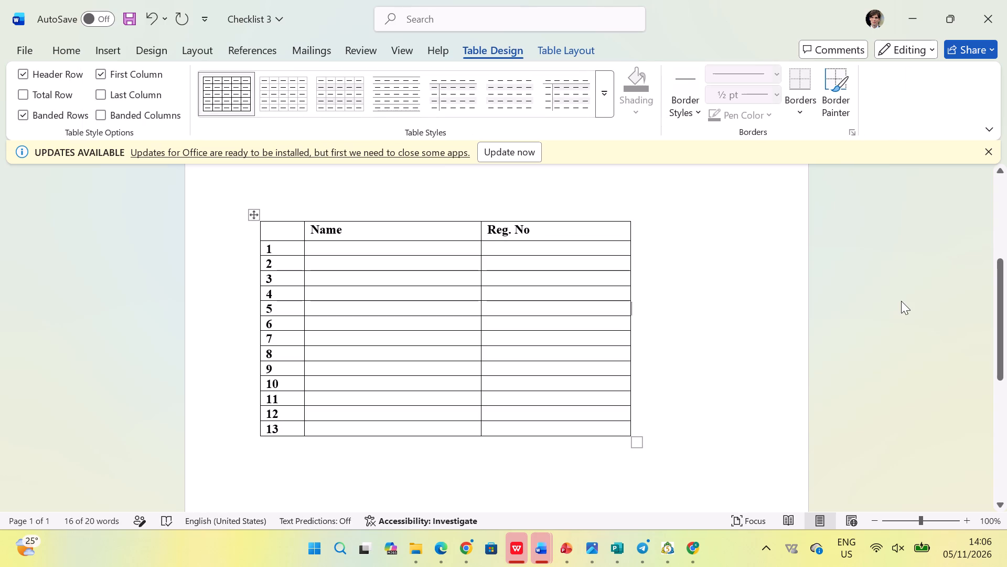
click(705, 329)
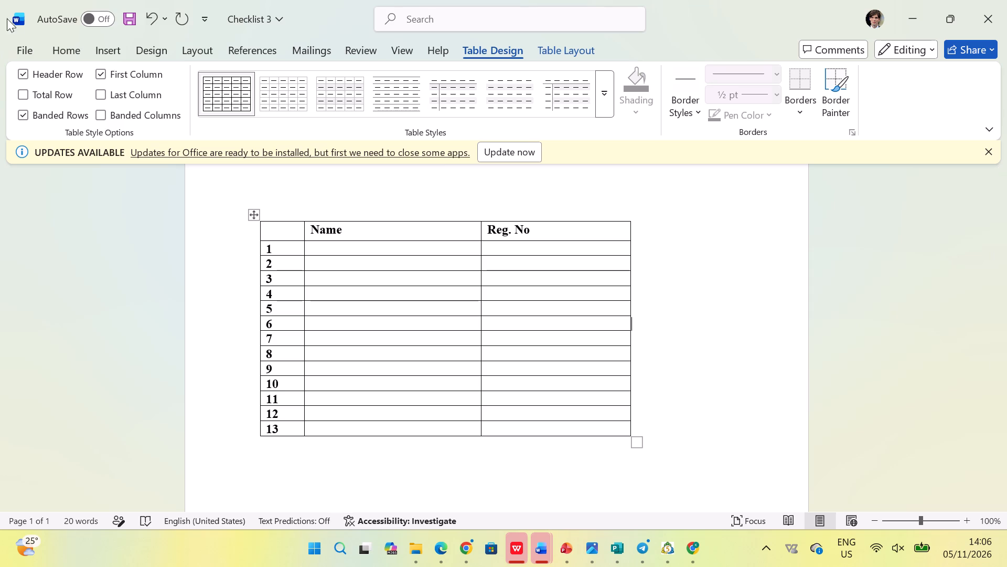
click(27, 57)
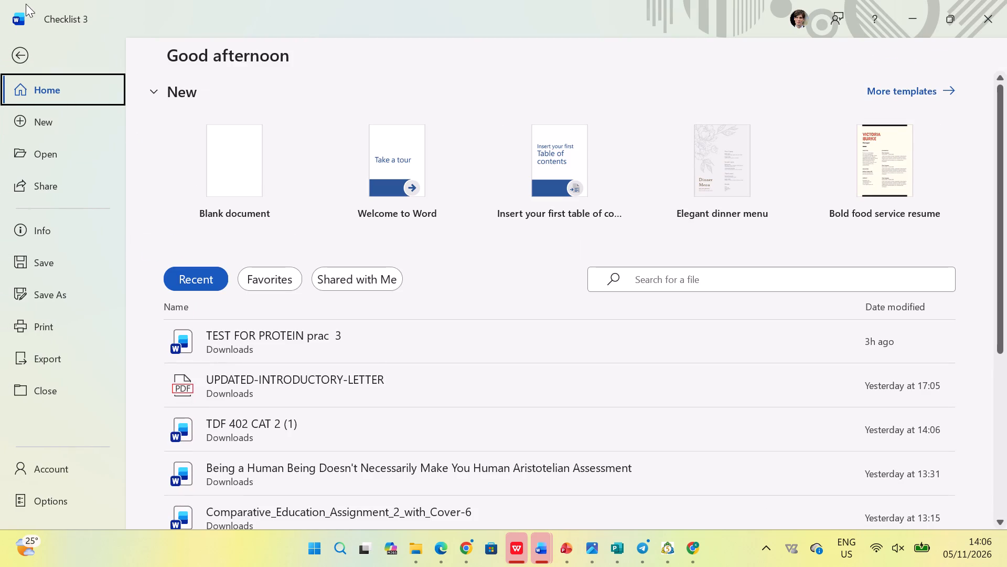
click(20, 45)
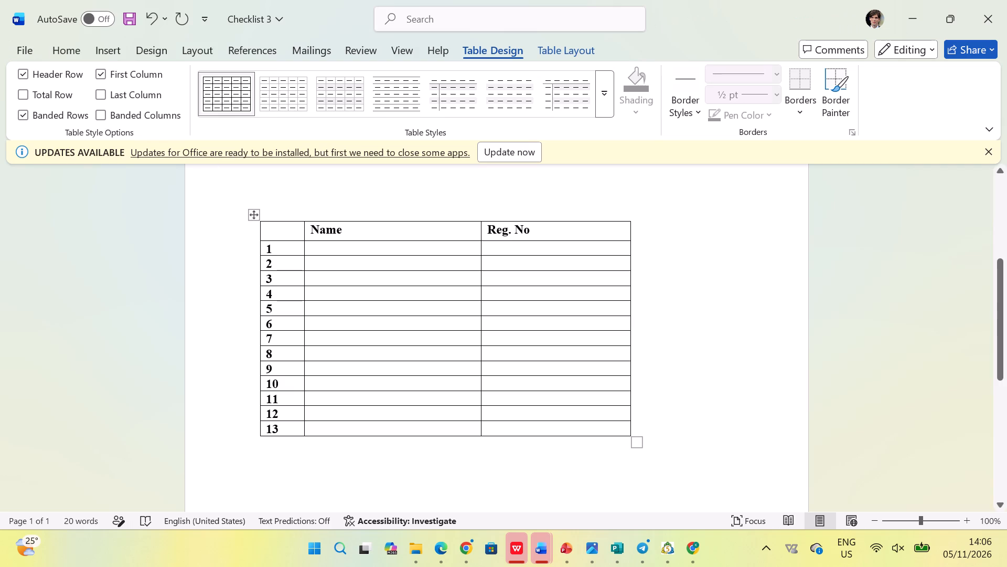
Add a blank line below the table.
click(467, 363)
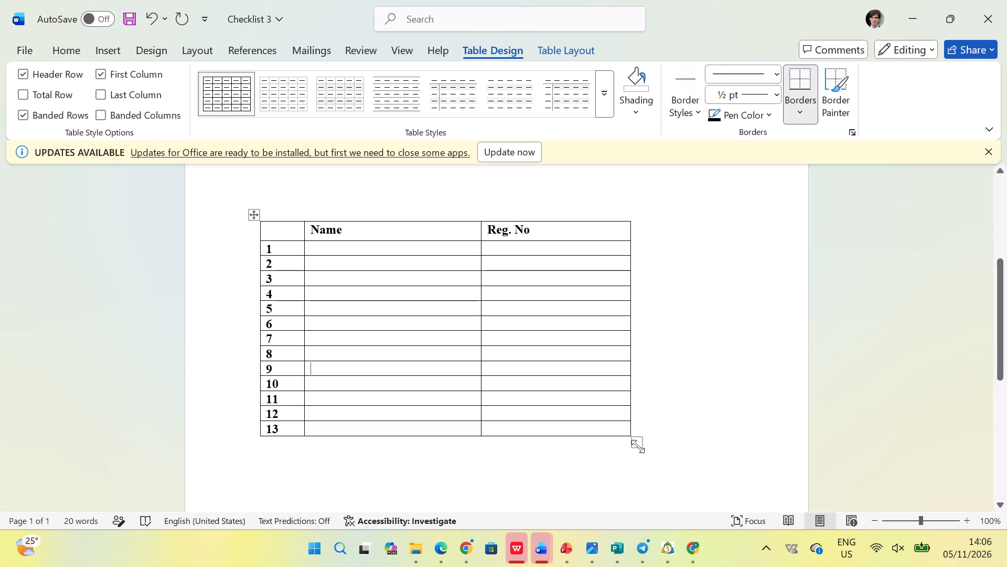
drag(634, 451, 634, 463)
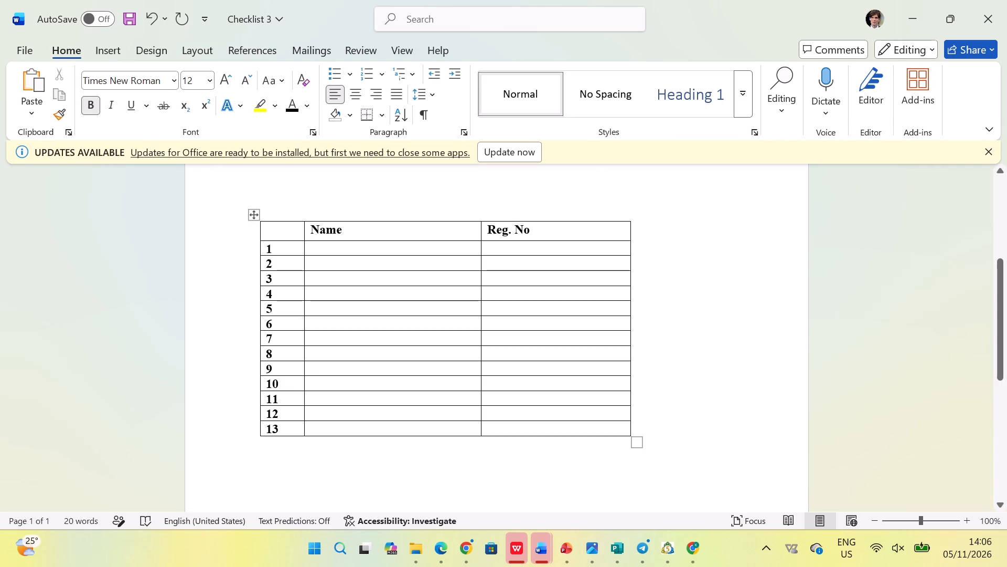
key(Return)
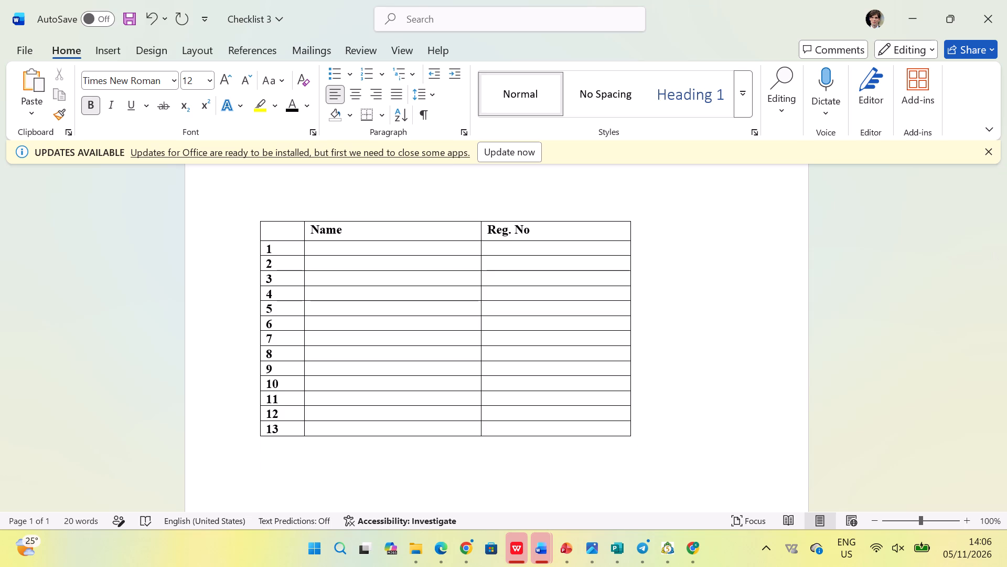
Remove the blank line added below the table.
key(BackSpace)
key(BackSpace)
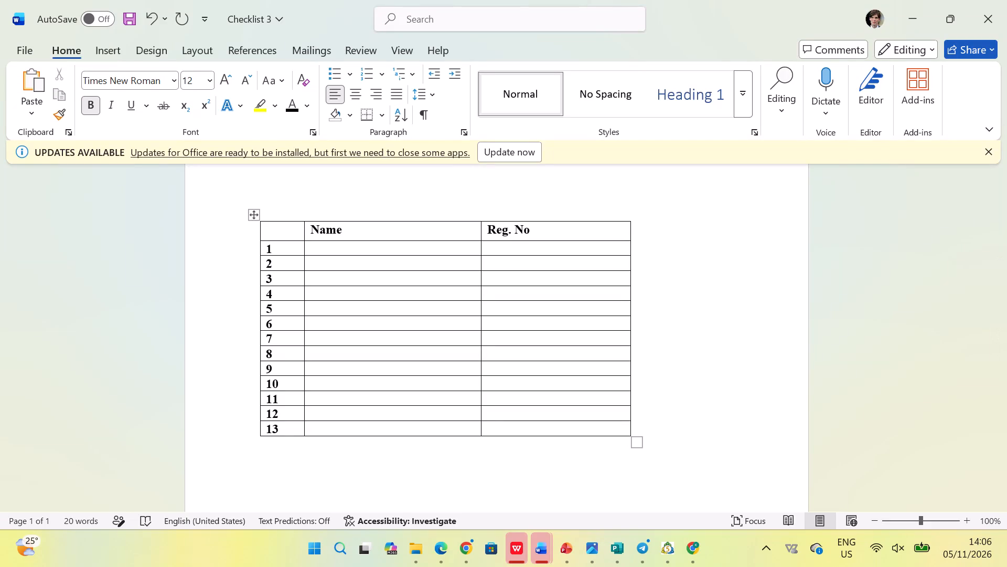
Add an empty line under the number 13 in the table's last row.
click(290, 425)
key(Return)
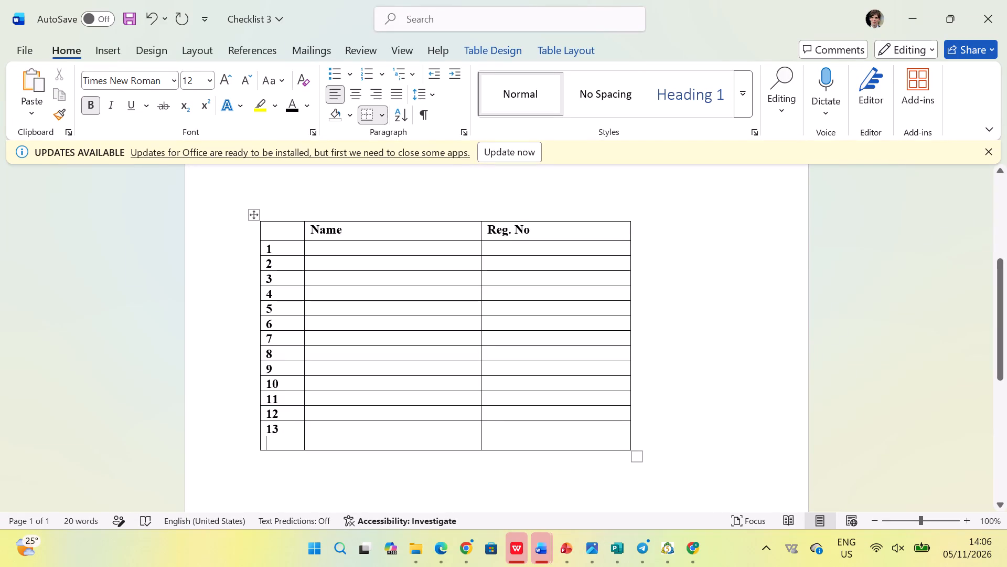
Delete the entire rows numbered 12 and 13 from the table.
drag(608, 417, 609, 428)
drag(609, 428, 610, 430)
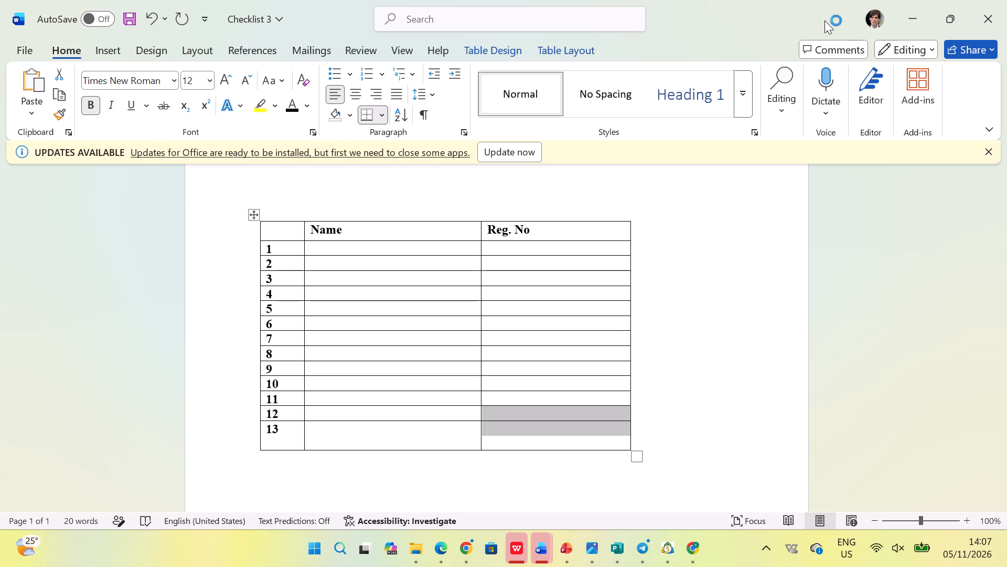
scroll(666, 272, left, 1)
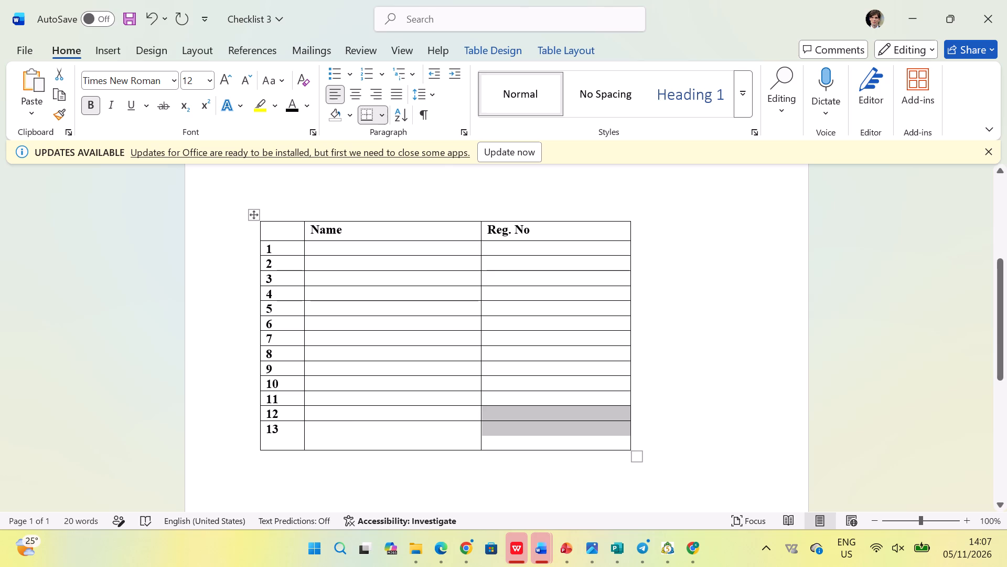
key(BackSpace)
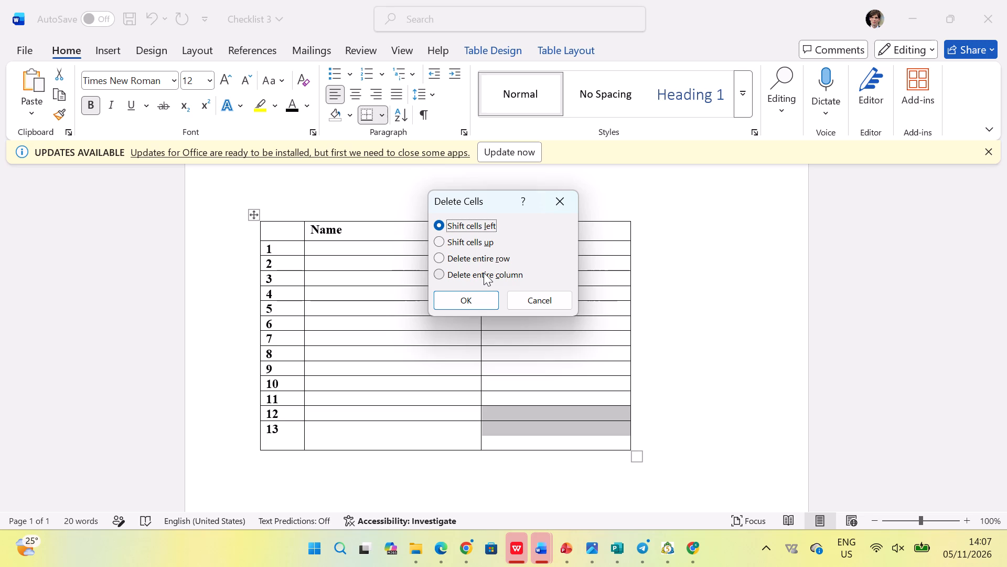
click(438, 247)
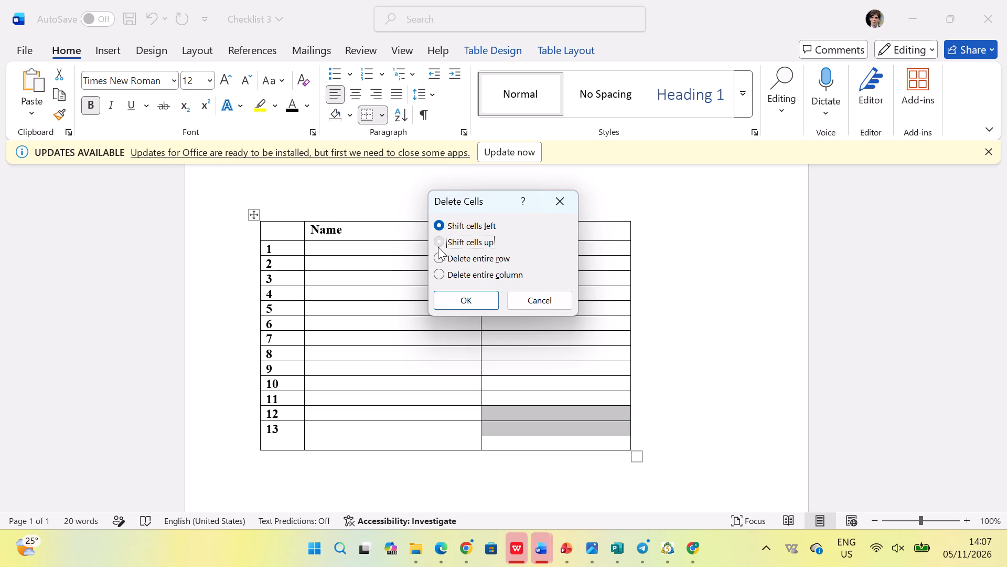
click(438, 256)
click(449, 300)
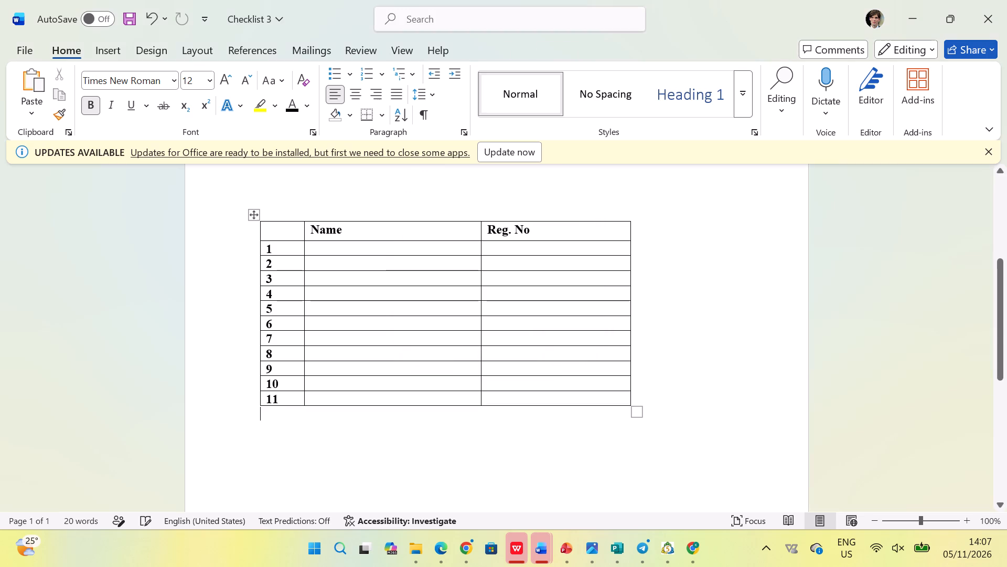
Delete the entire row numbered 11 so that the table ends at row 10.
click(375, 396)
drag(375, 396, 405, 404)
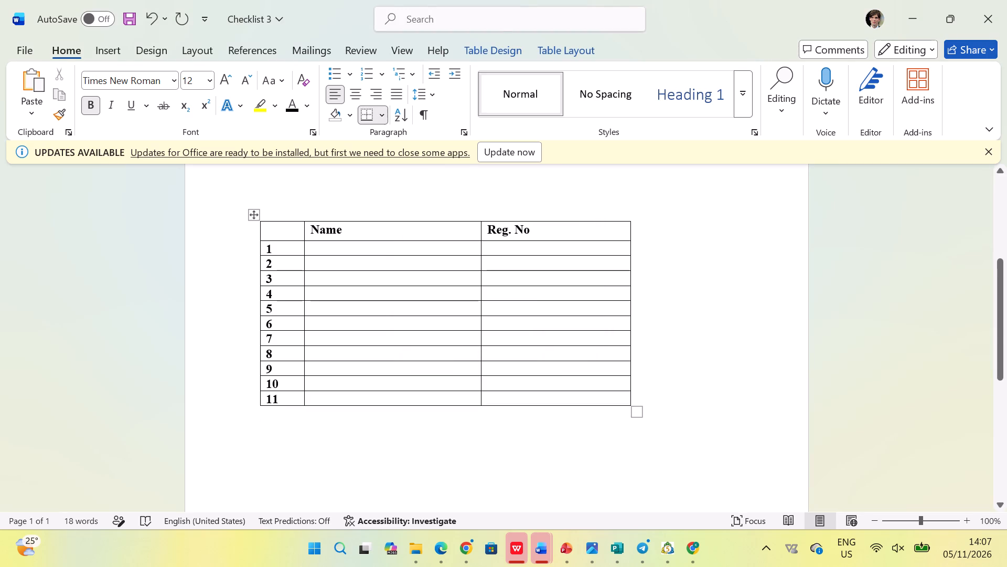
drag(405, 404, 463, 407)
drag(507, 401, 527, 400)
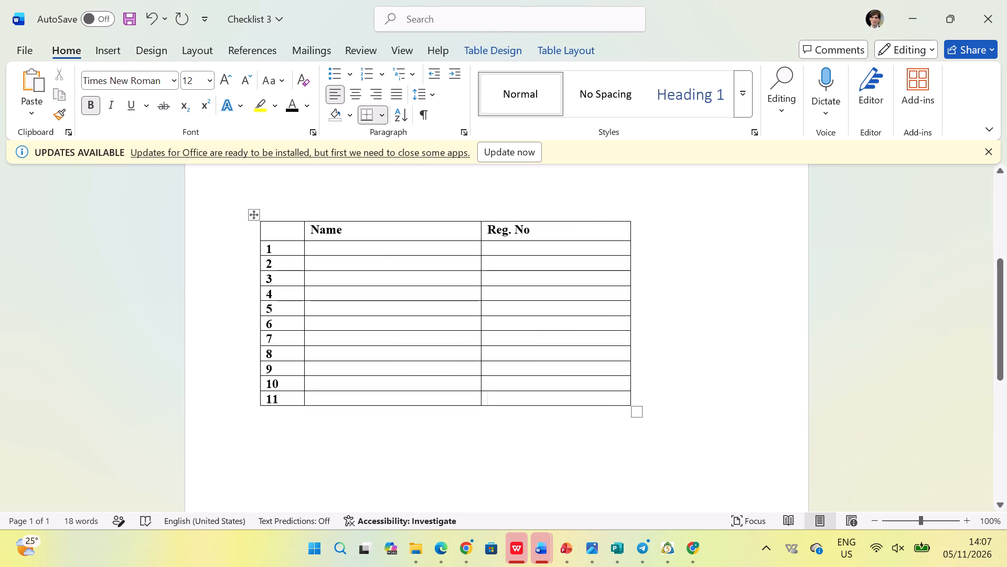
right_click(527, 400)
right_click(527, 400)
drag(527, 400, 552, 387)
right_click(539, 404)
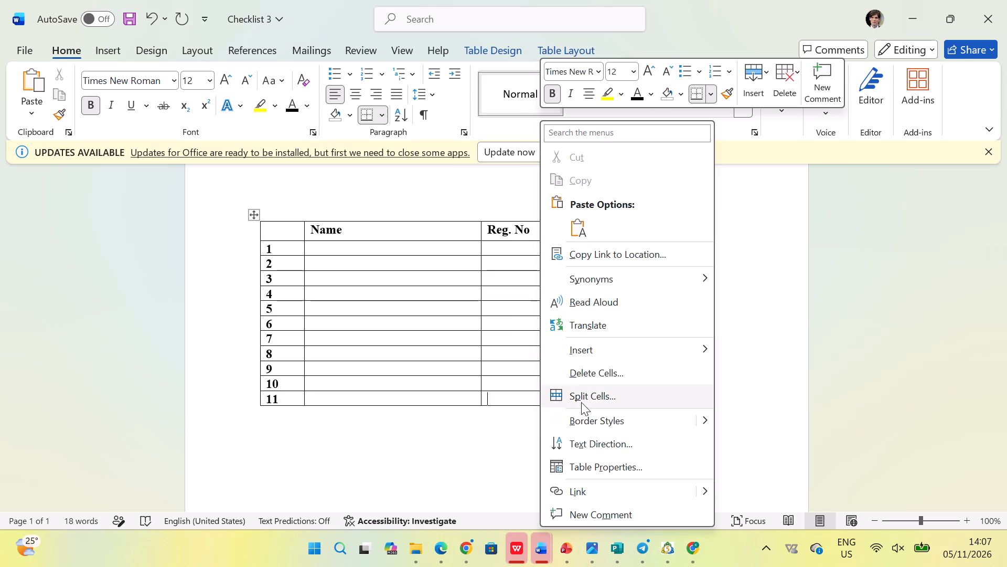
click(599, 372)
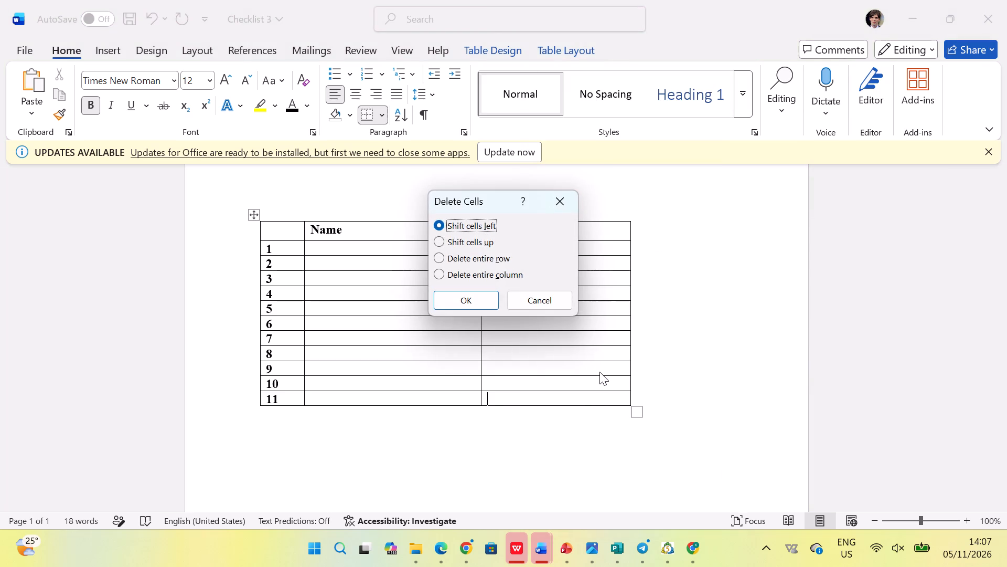
click(475, 258)
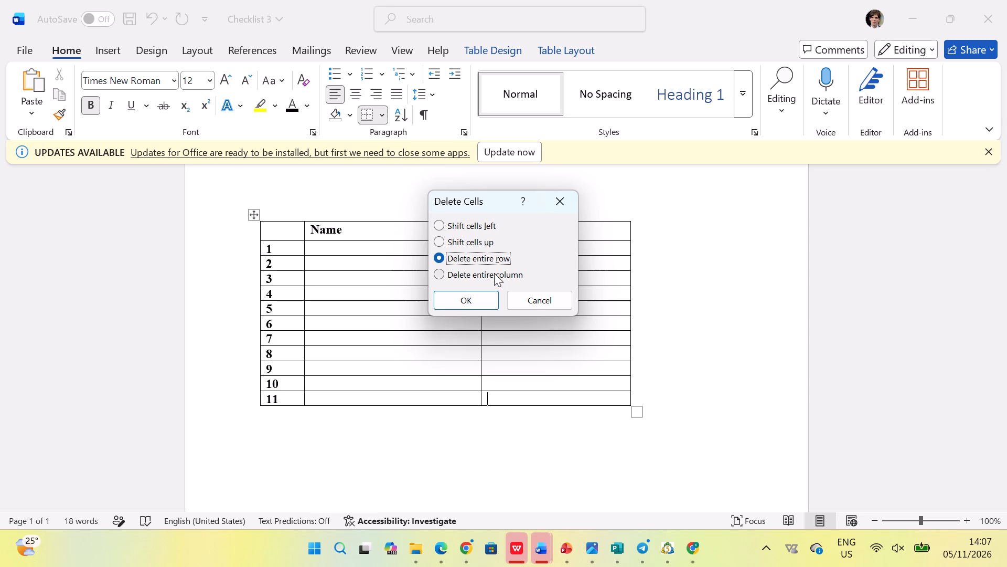
click(459, 301)
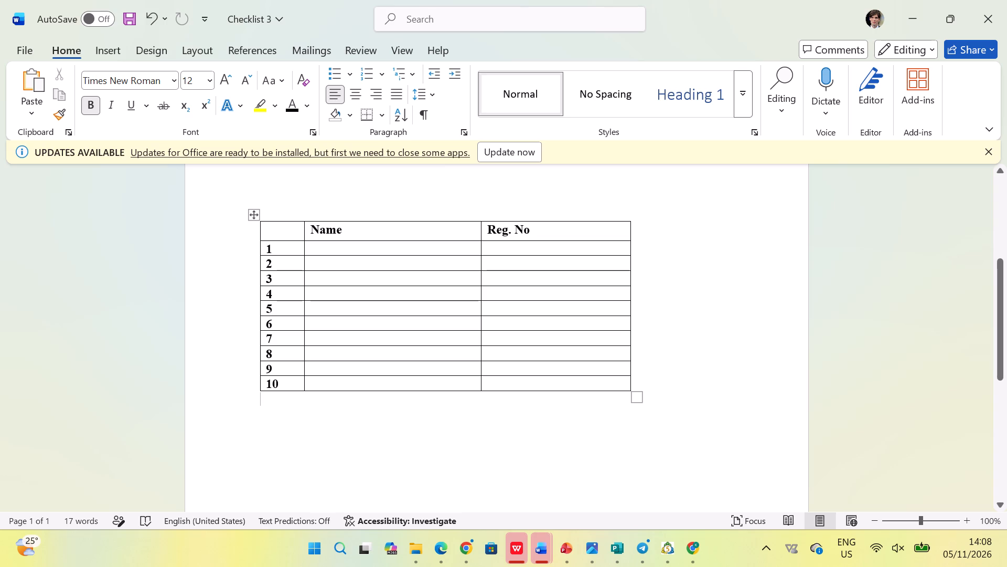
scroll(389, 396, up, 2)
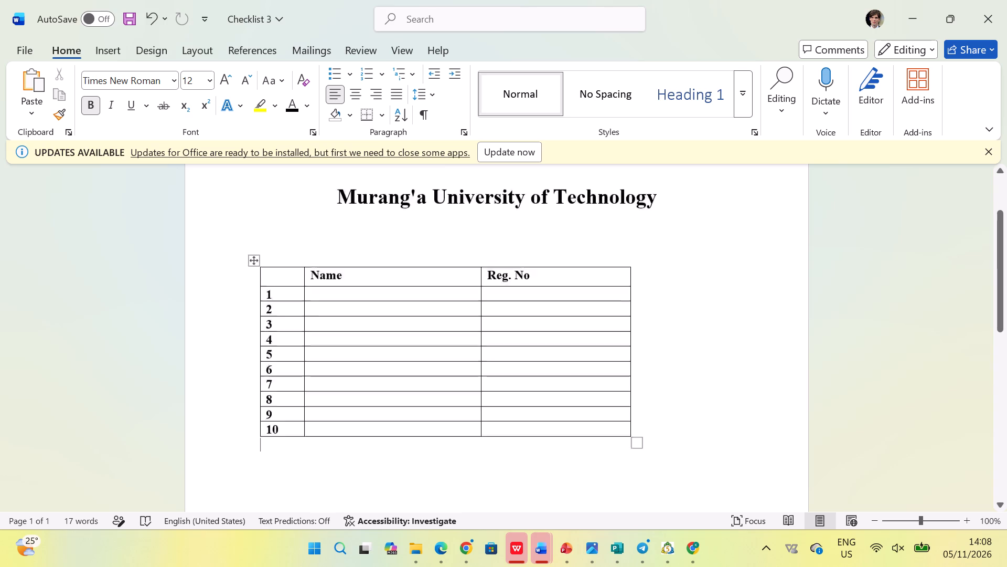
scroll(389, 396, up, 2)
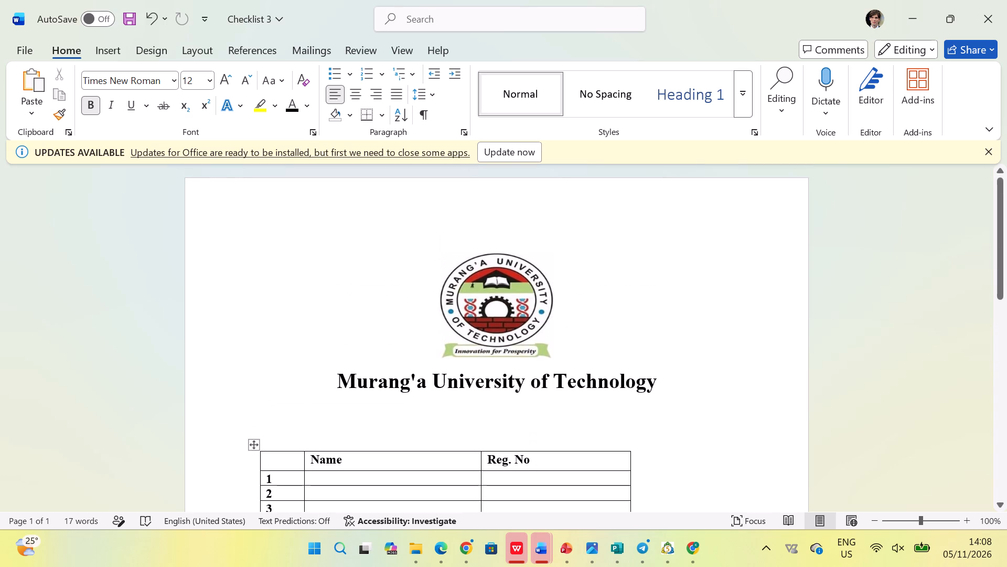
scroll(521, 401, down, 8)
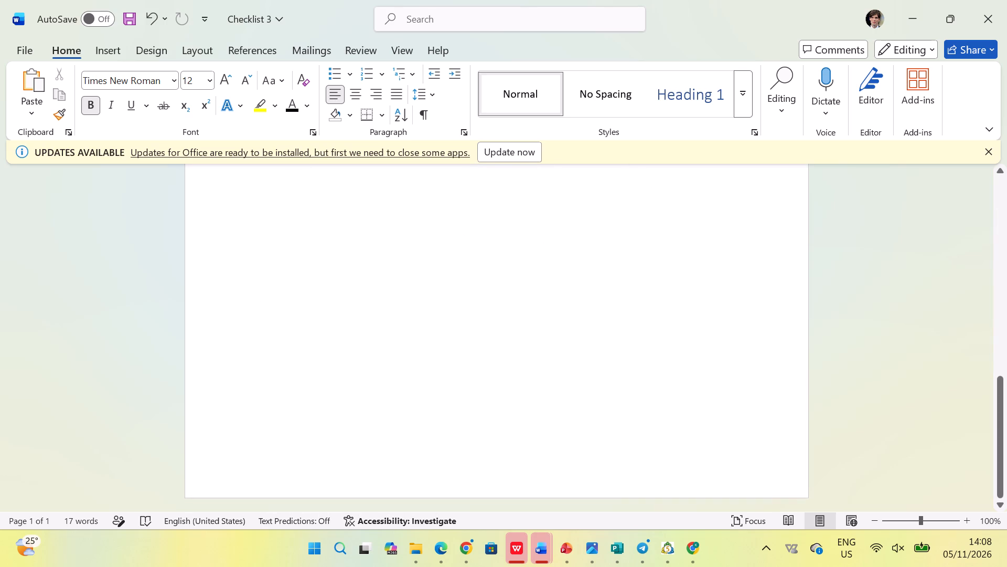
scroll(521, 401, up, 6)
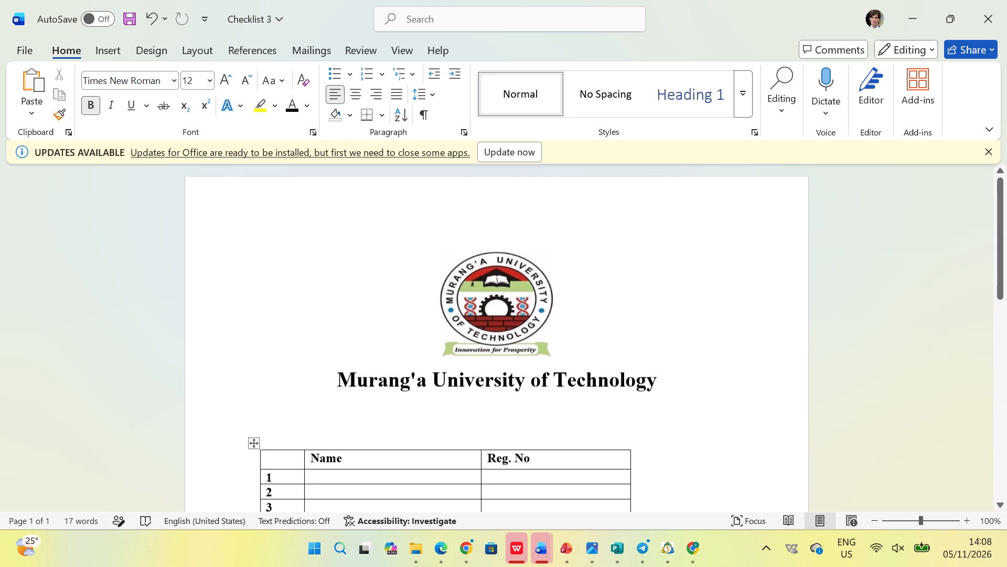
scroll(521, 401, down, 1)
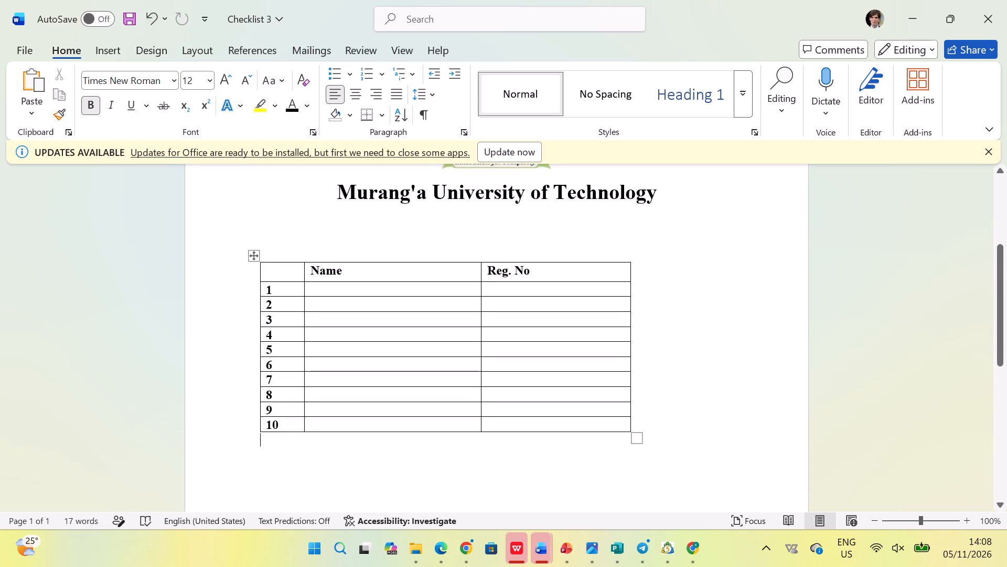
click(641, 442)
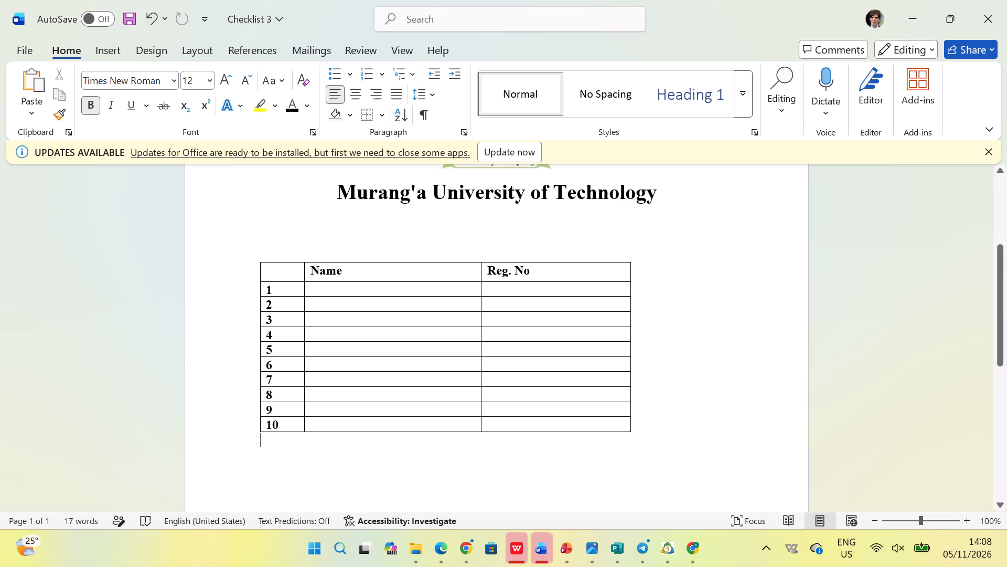
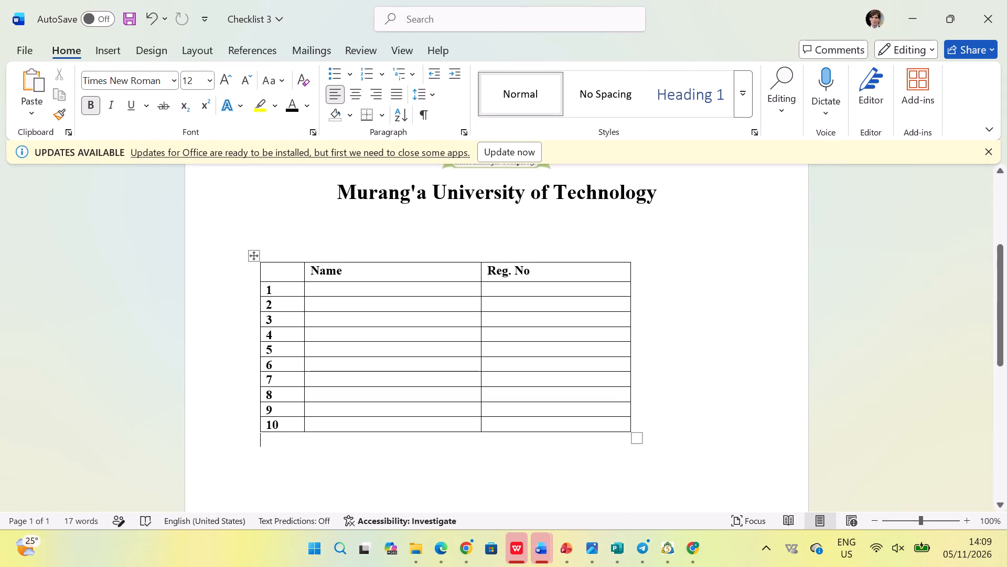
Enlarge the whole table slightly in both width and height.
click(254, 257)
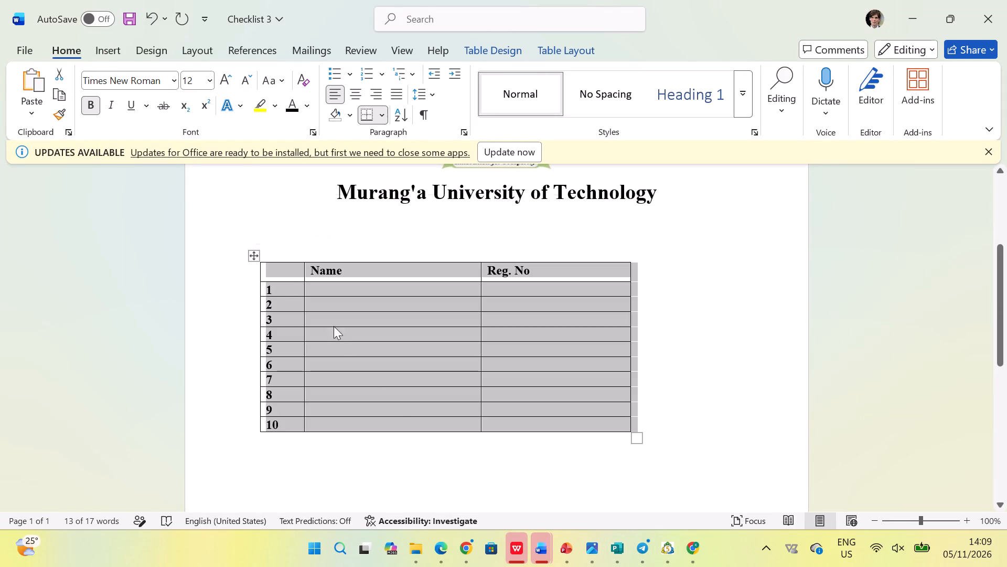
drag(641, 446, 639, 468)
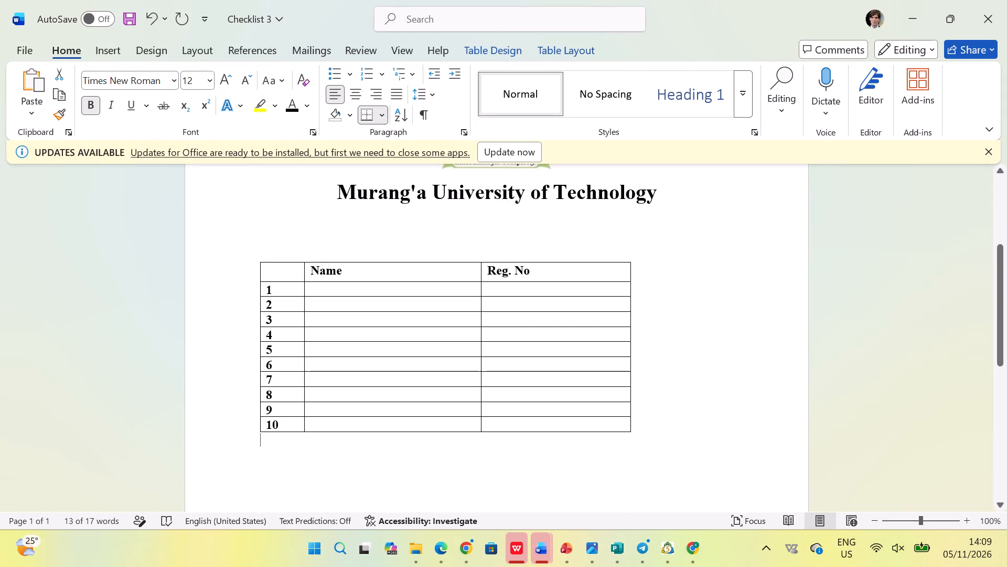
drag(639, 468, 639, 468)
scroll(639, 468, left, 1)
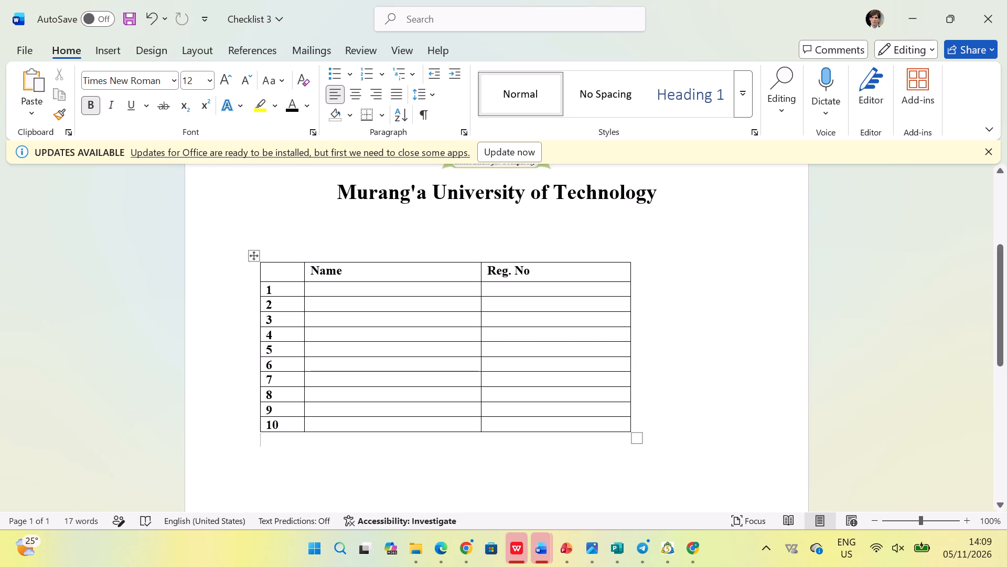
click(462, 435)
click(379, 418)
double_click(375, 426)
scroll(421, 425, right, 2)
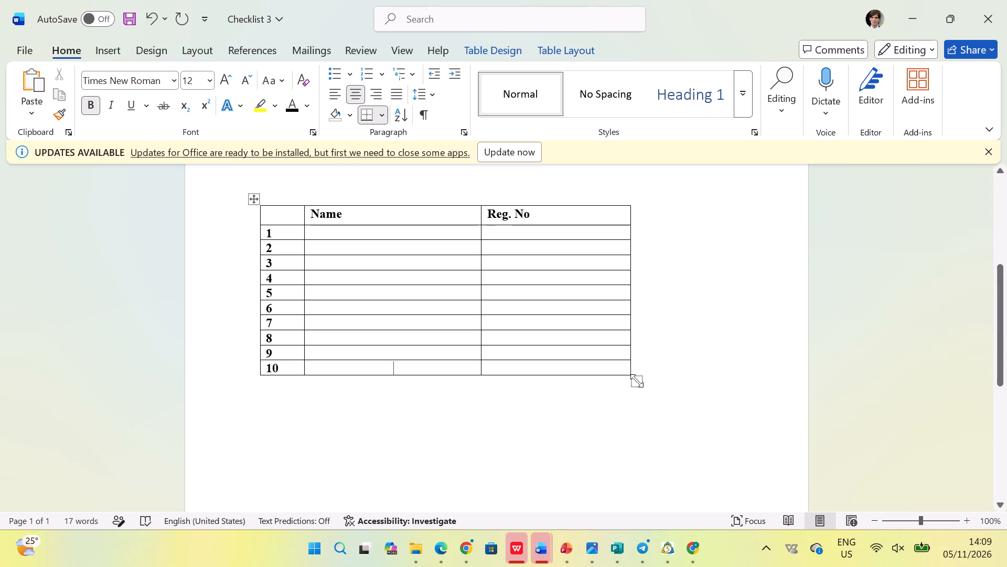
drag(638, 381, 639, 391)
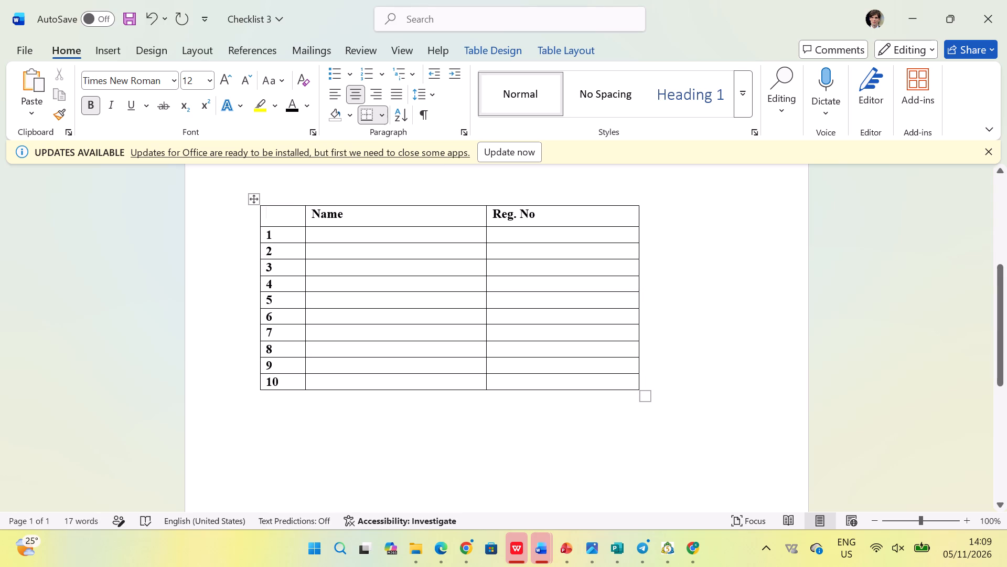
click(639, 391)
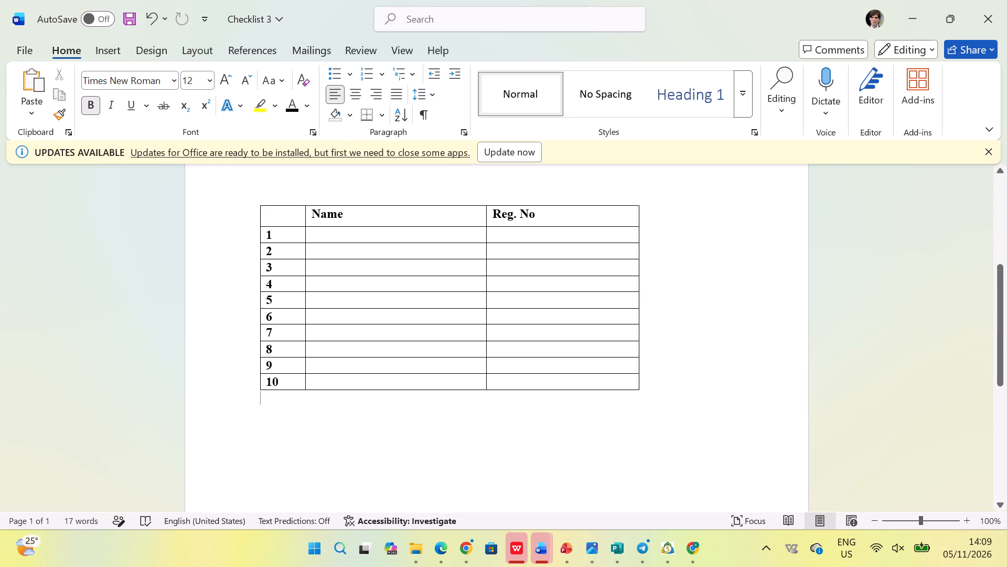
Stretch the whole table downward to make all its rows taller, keeping its width nearly the same.
drag(639, 400, 644, 392)
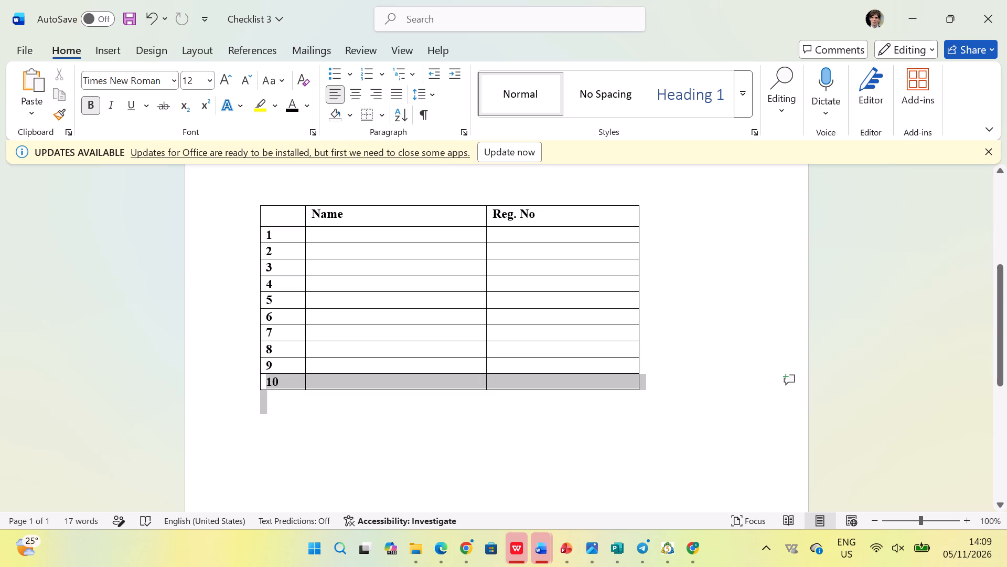
drag(644, 392, 650, 438)
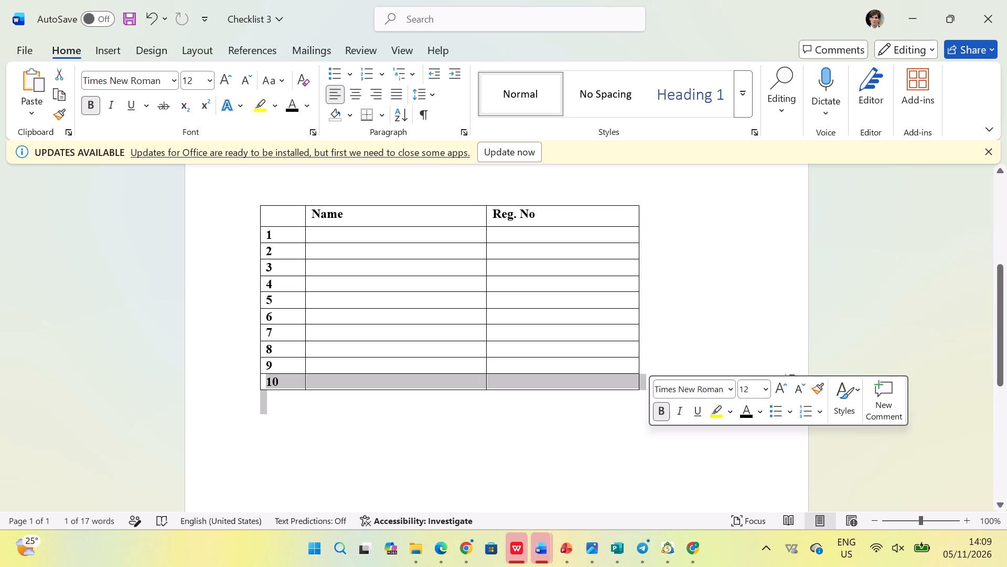
click(578, 384)
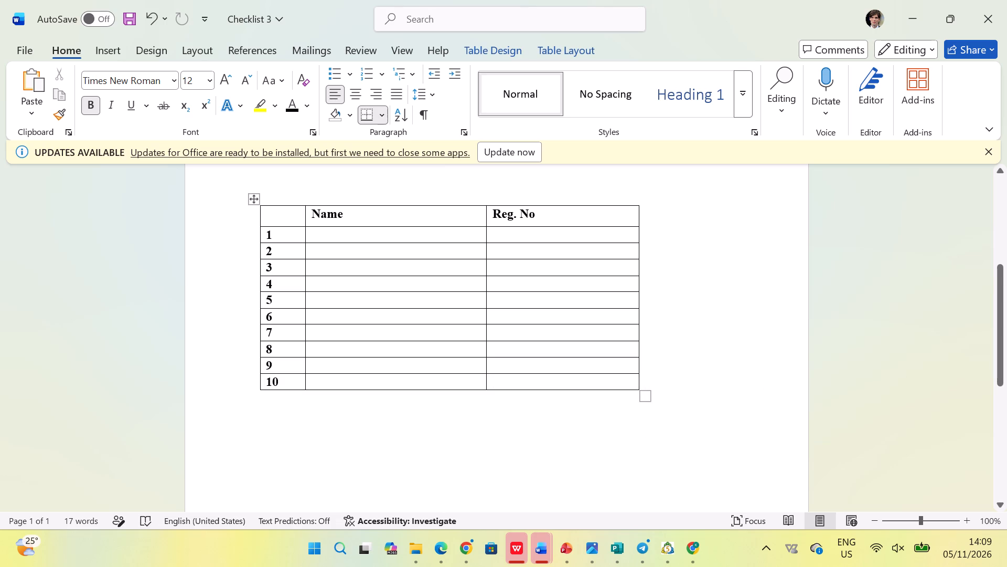
drag(648, 397, 664, 433)
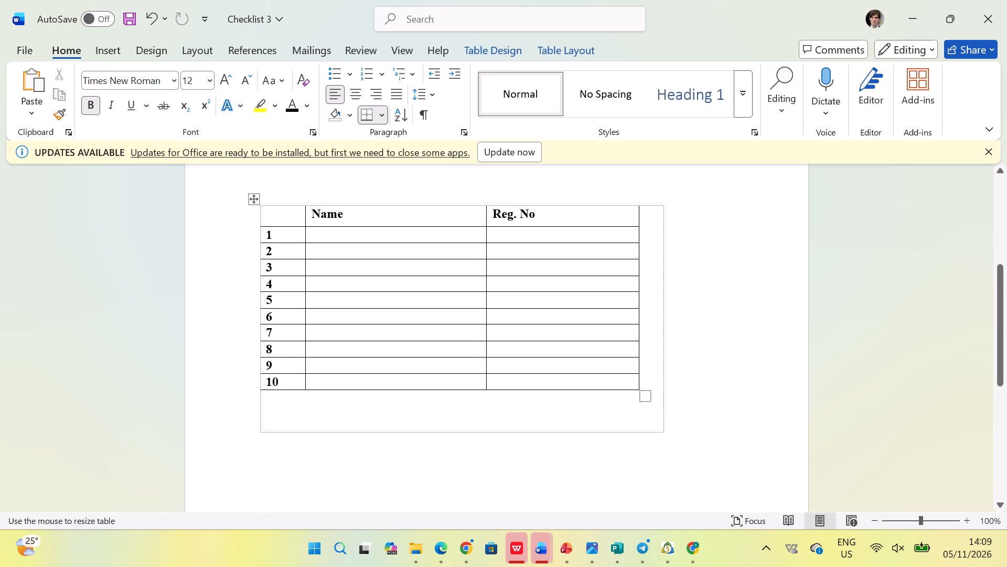
drag(664, 433, 640, 456)
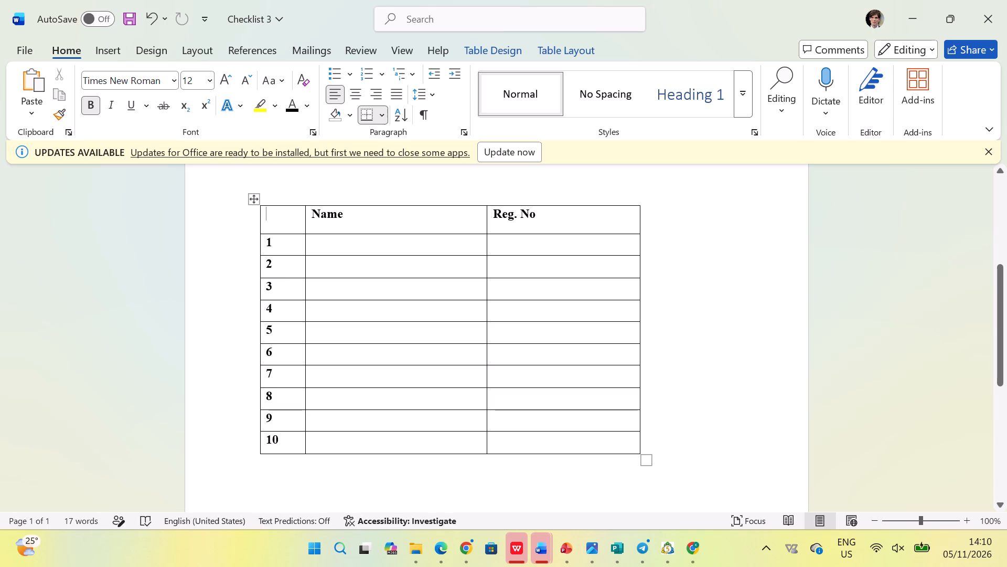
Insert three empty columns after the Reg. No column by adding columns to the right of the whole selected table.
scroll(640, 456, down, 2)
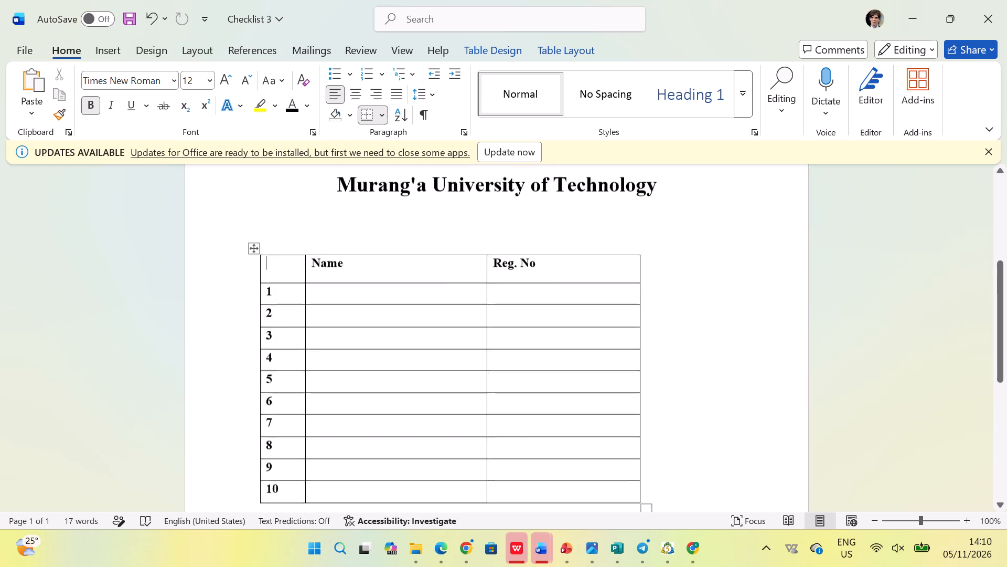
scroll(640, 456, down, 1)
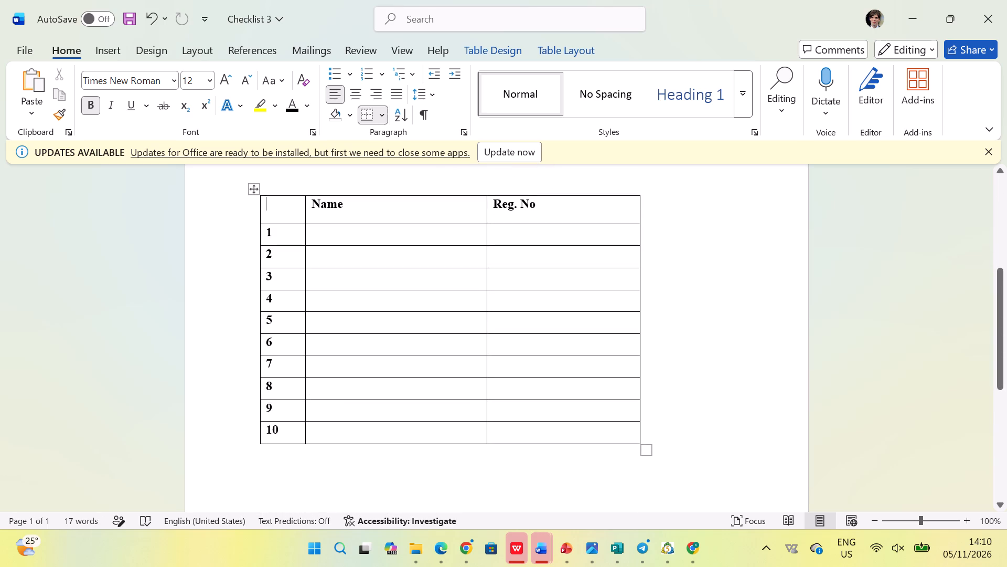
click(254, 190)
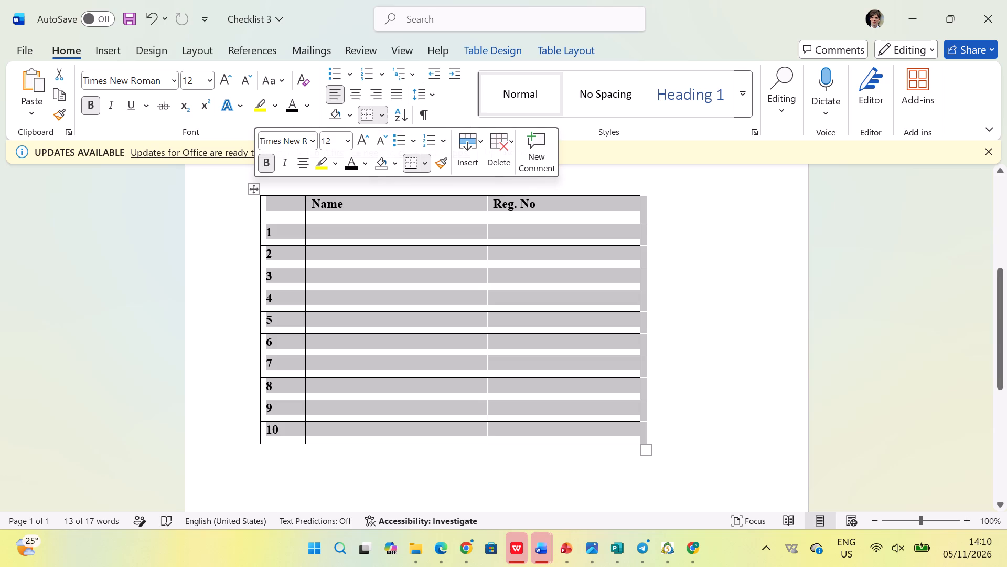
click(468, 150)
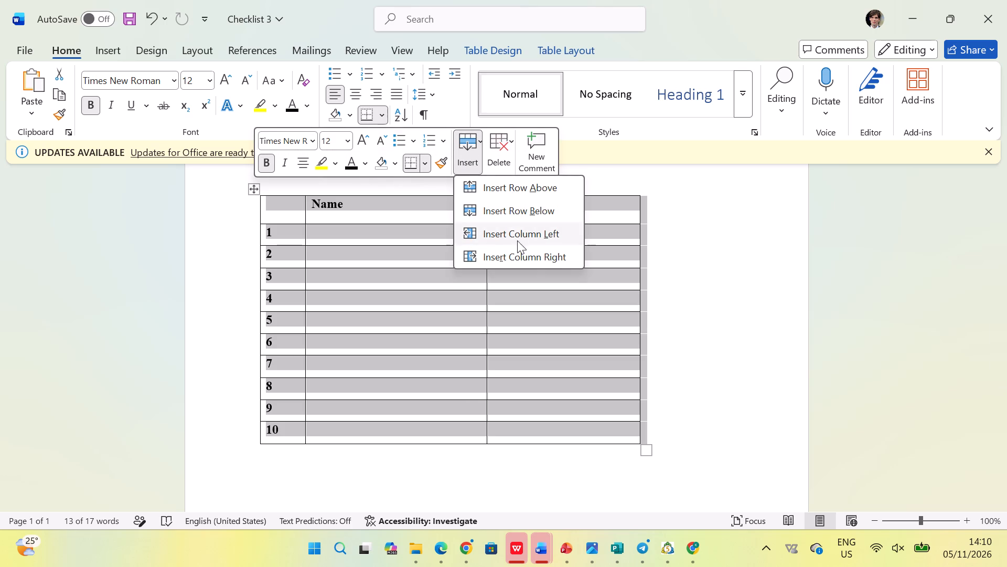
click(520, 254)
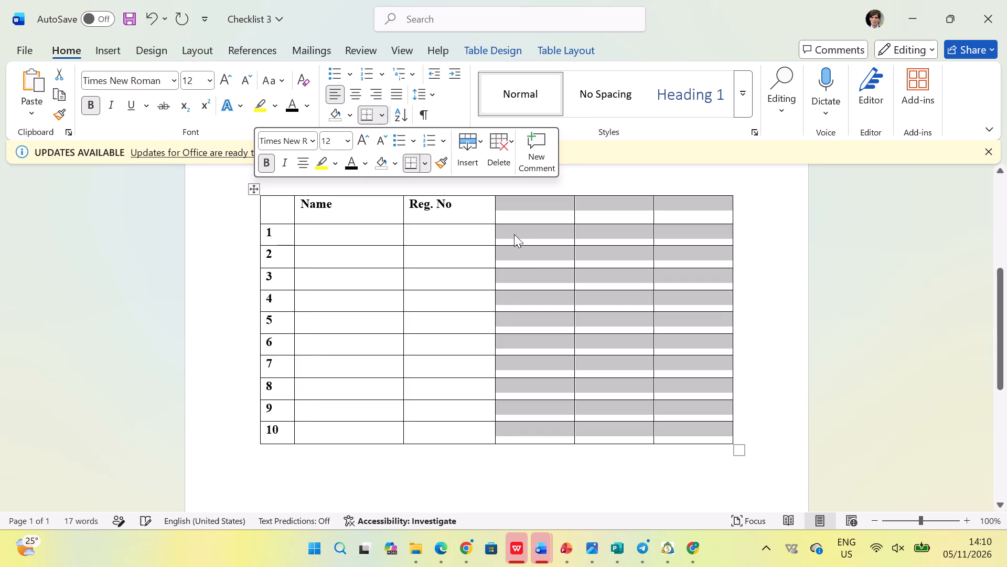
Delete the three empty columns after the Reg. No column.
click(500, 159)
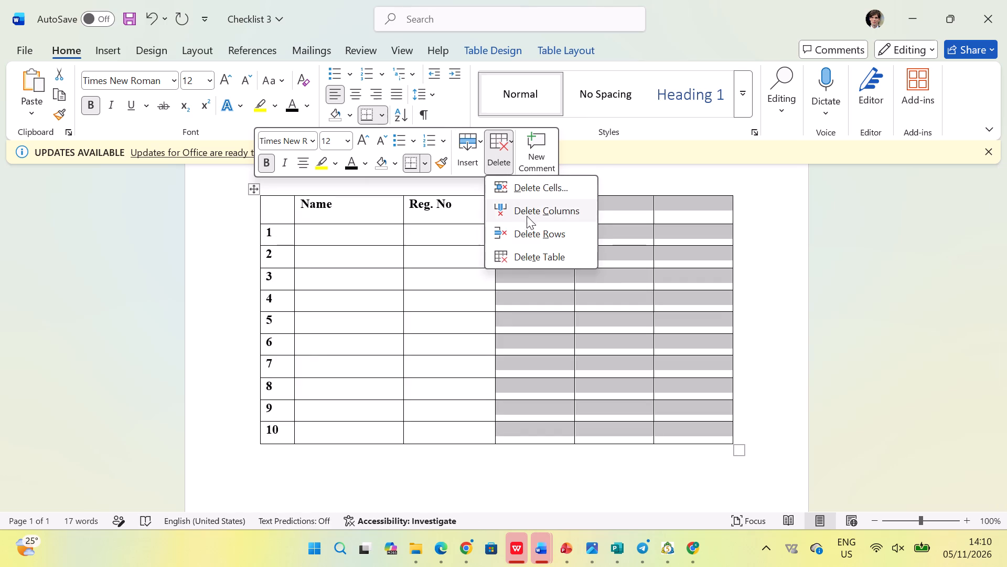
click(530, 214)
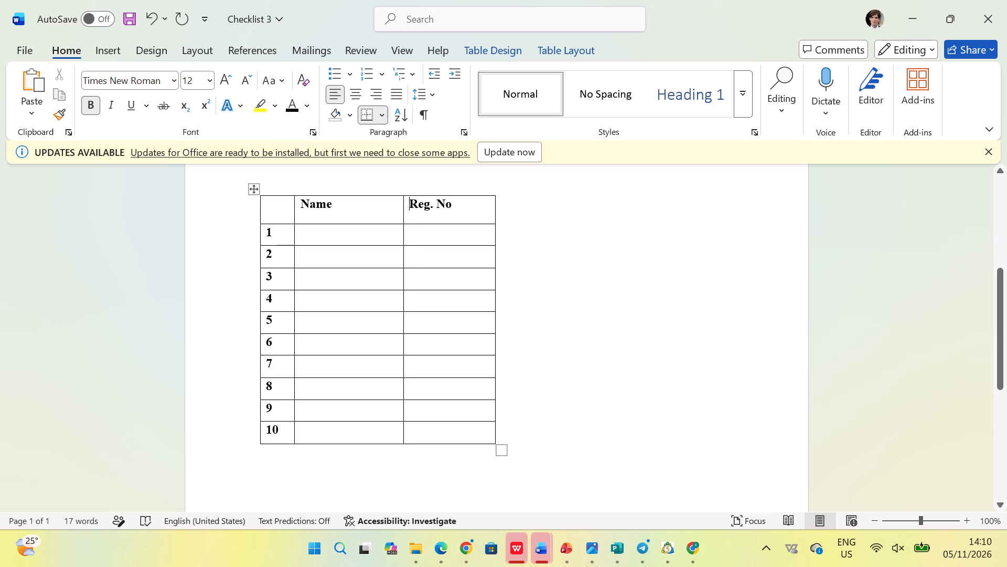
Insert one empty row below row 10 of the table.
click(381, 433)
drag(456, 455, 460, 436)
click(460, 436)
click(460, 436)
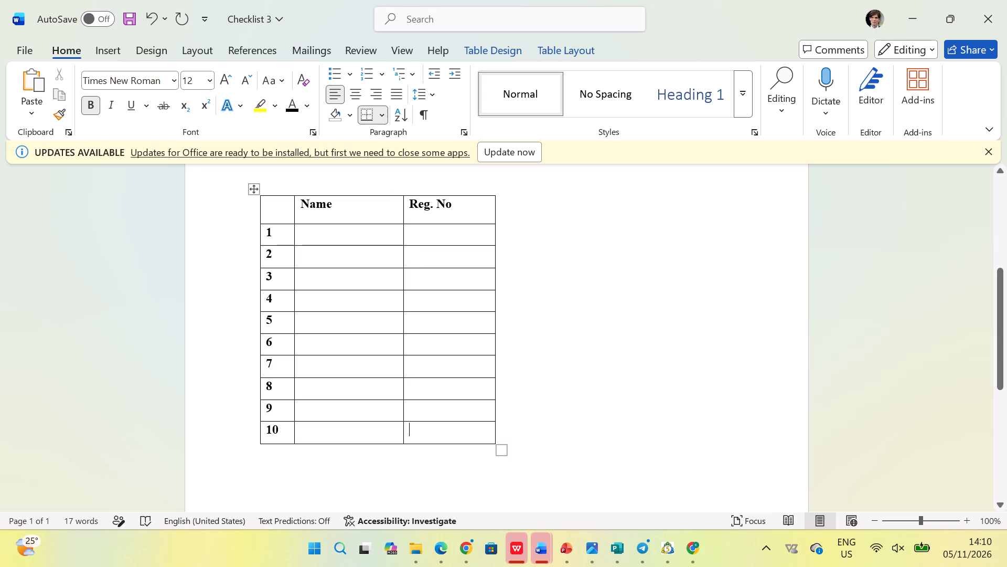
click(460, 436)
drag(461, 438, 425, 430)
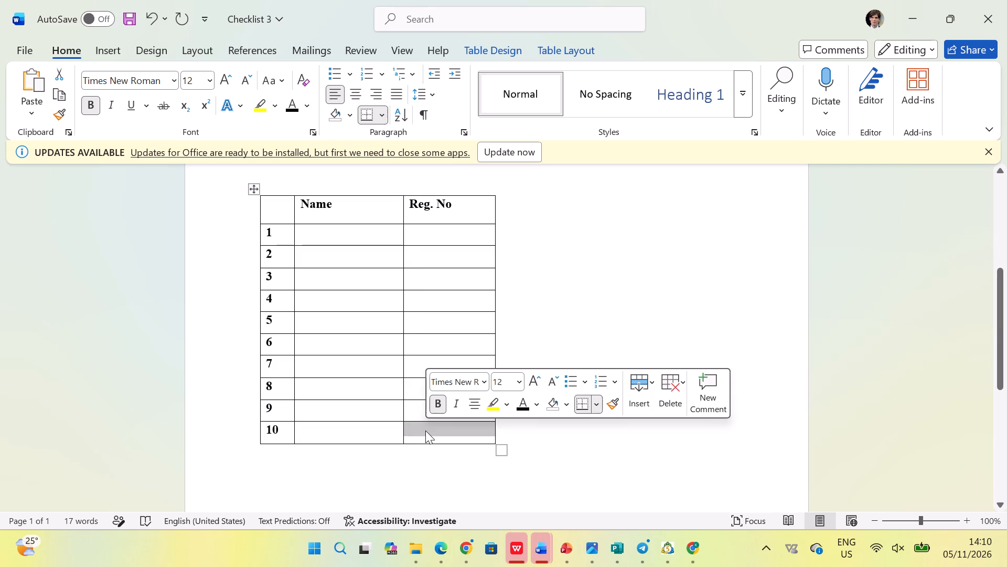
click(645, 395)
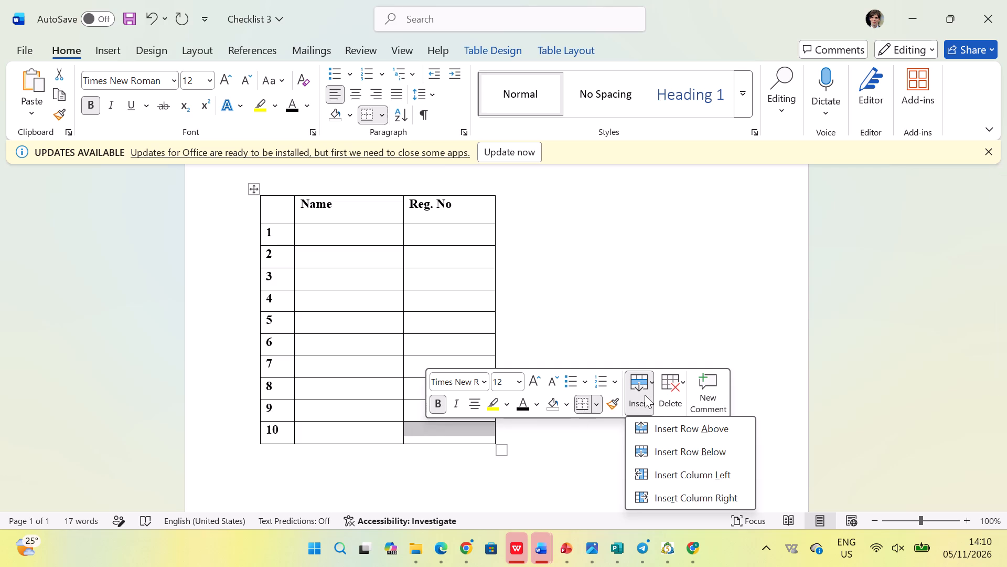
click(659, 447)
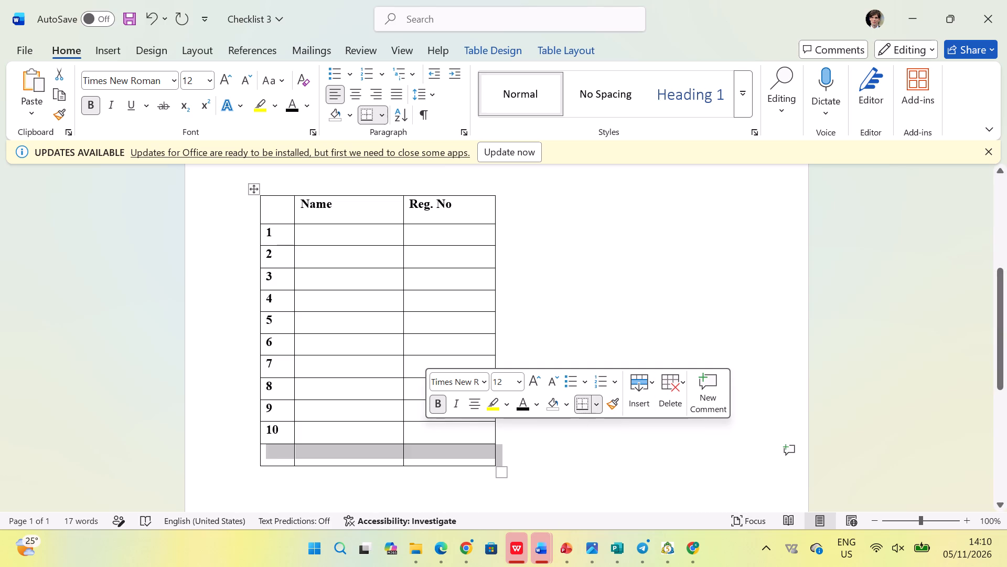
Resize the whole table proportionally from its corner to make it noticeably wider and slightly taller, and clear the table selection.
scroll(529, 420, up, 1)
scroll(512, 464, left, 2)
drag(498, 476, 557, 487)
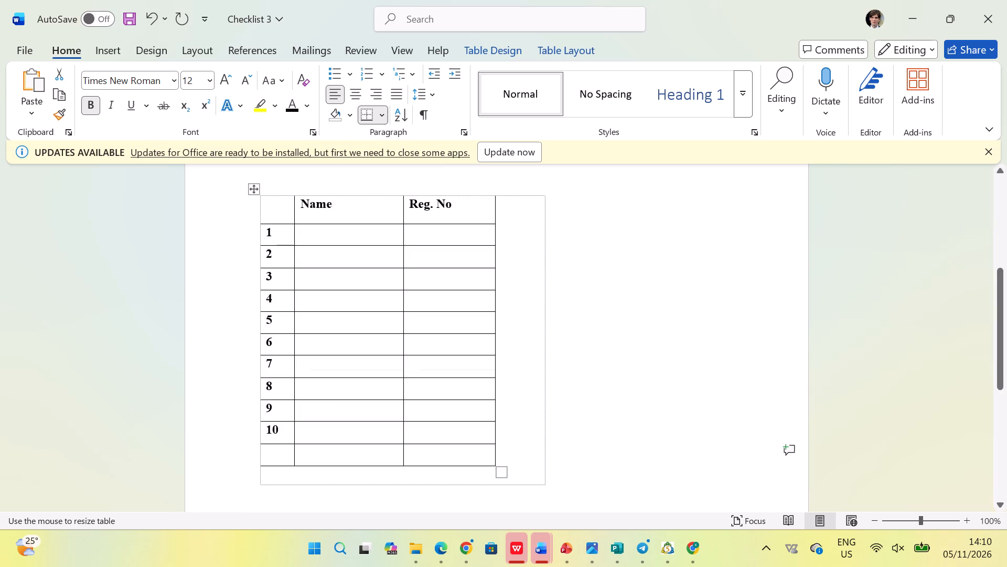
drag(557, 487, 559, 488)
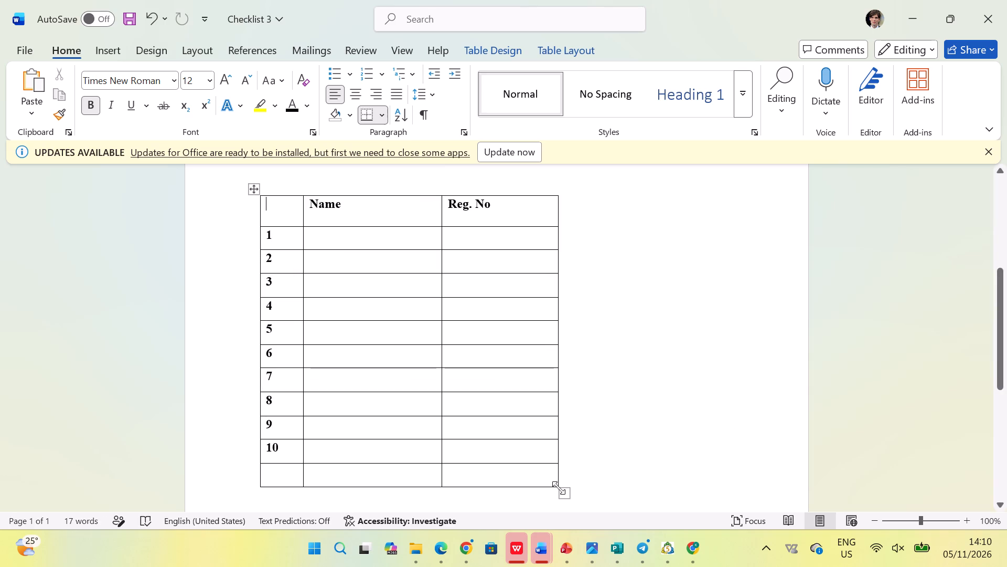
click(559, 488)
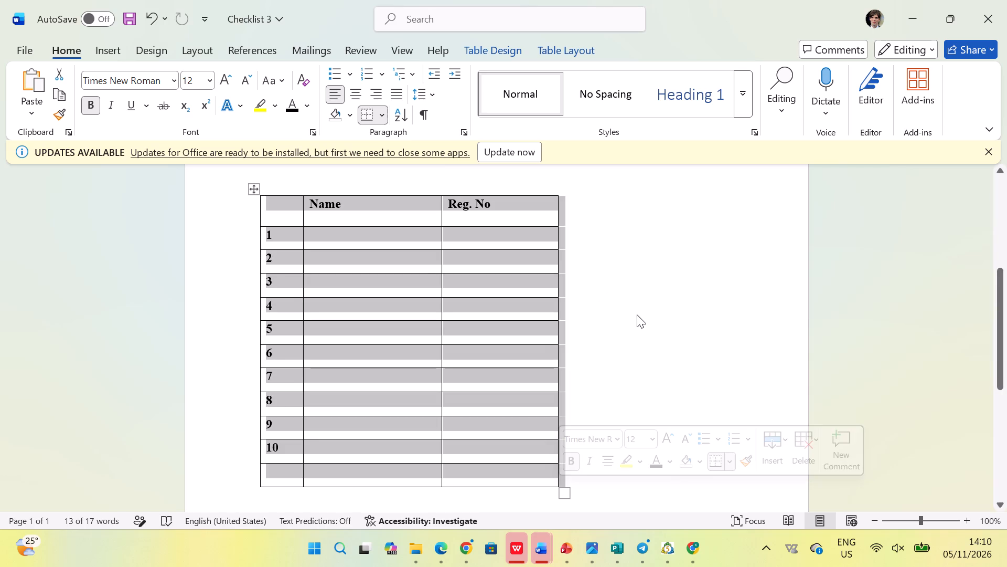
click(637, 314)
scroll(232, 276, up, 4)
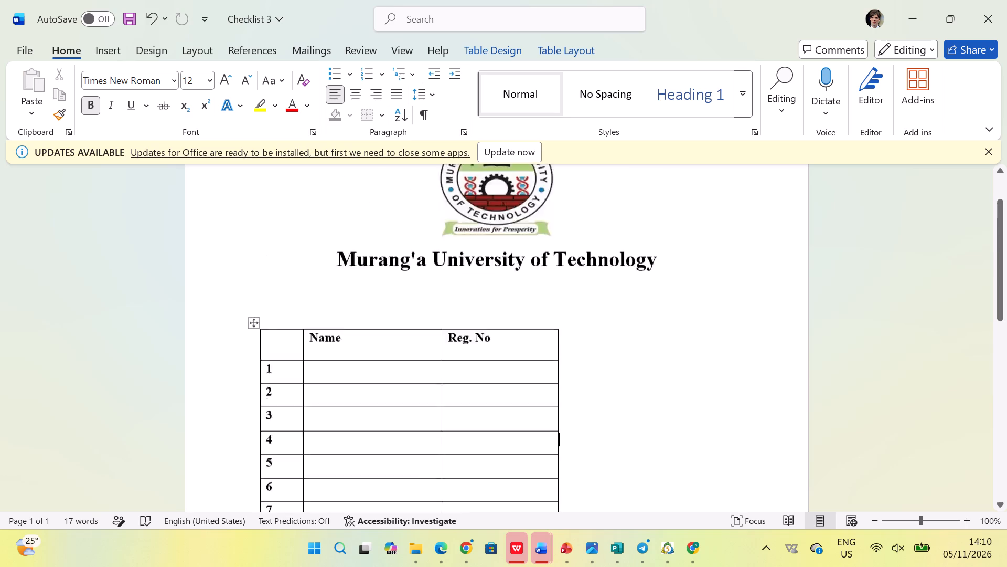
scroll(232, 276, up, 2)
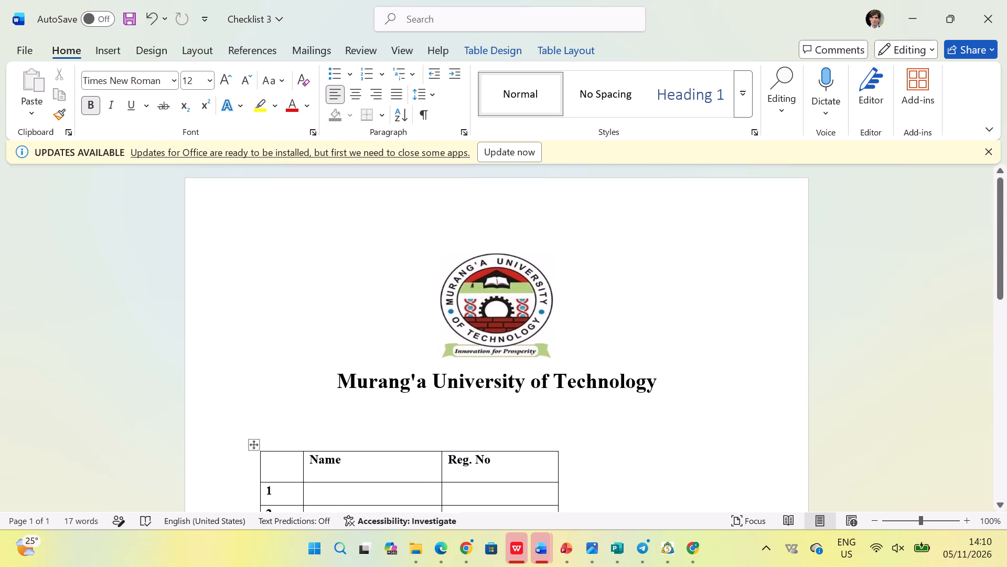
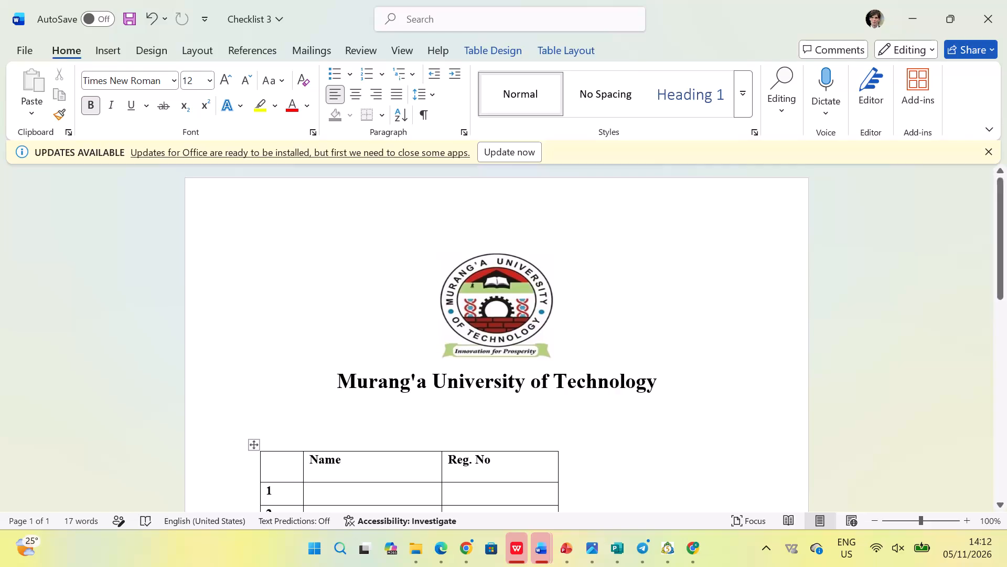
Place the text cursor in the empty Name cell of row 1 of the table.
scroll(239, 340, down, 1)
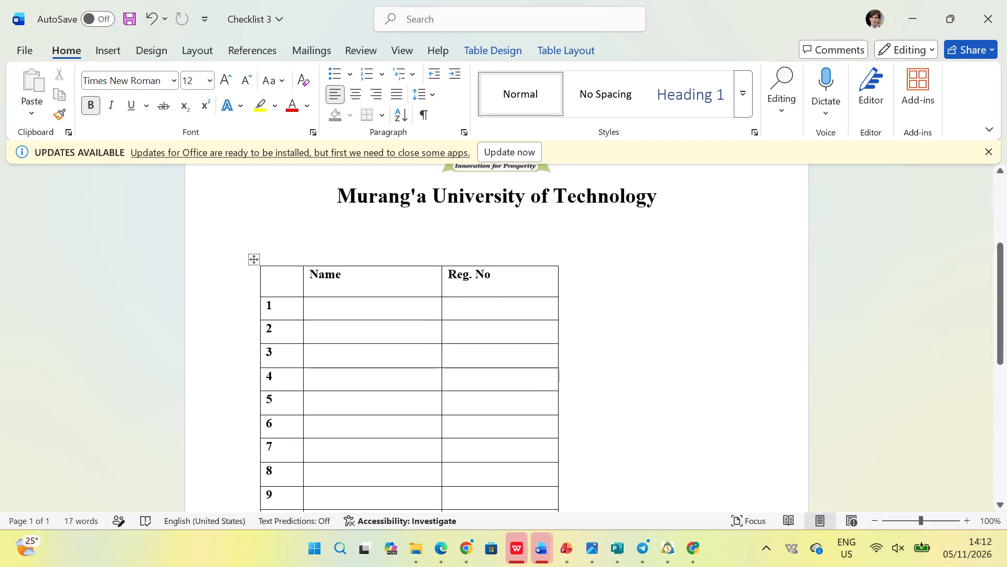
click(319, 307)
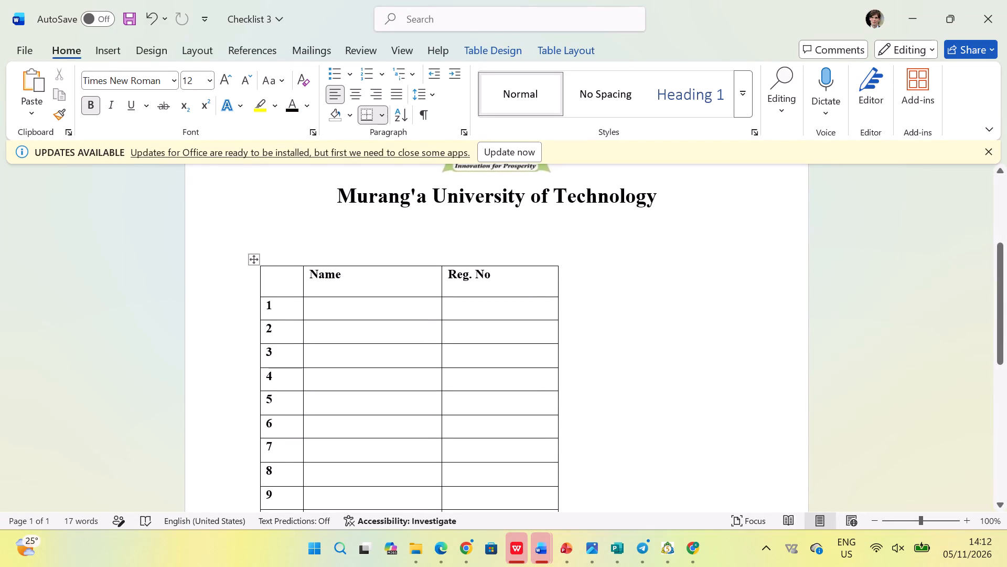
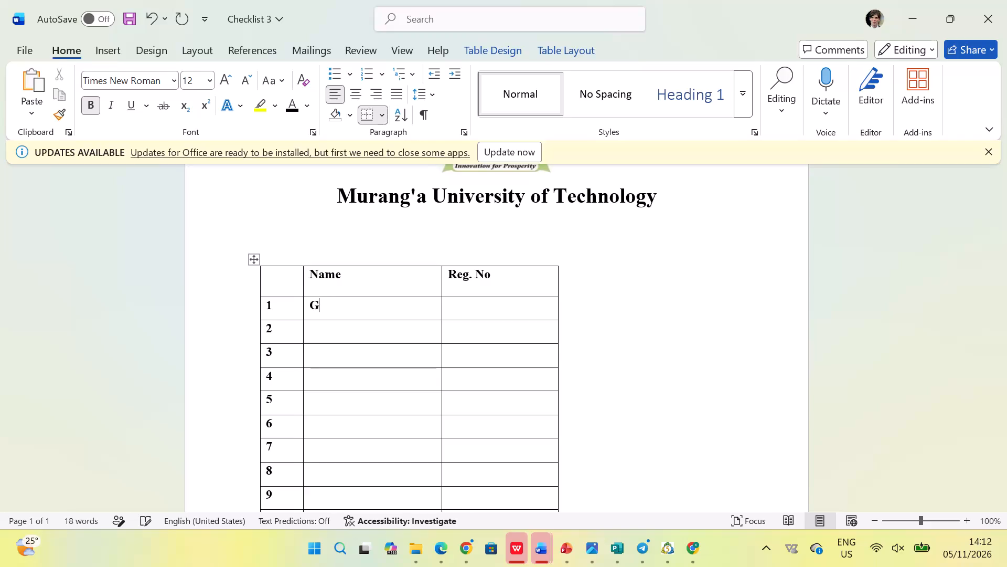
Enter the first student's full name in capital letters in the Name cell of row 1.
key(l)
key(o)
key(BackSpace)
key(BackSpace)
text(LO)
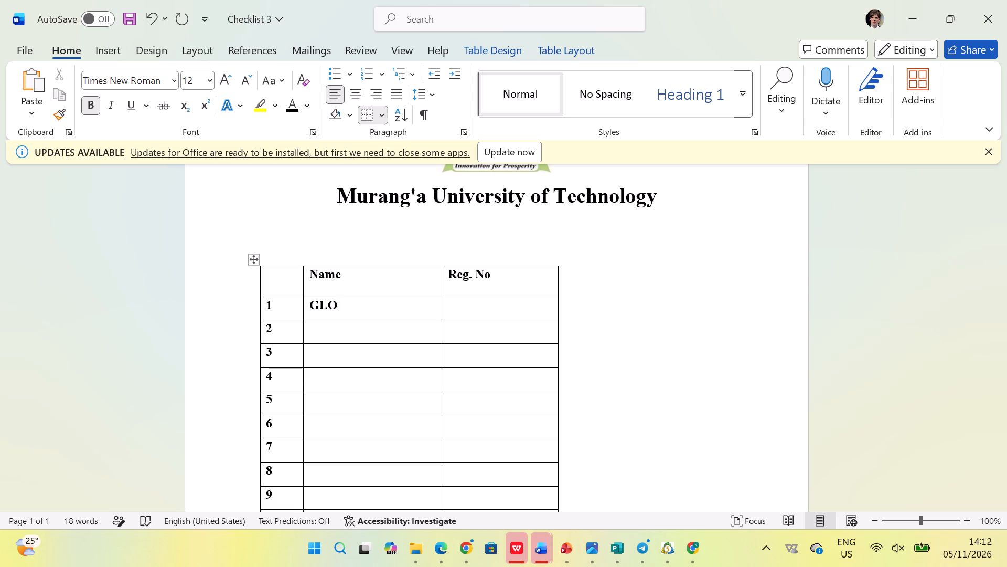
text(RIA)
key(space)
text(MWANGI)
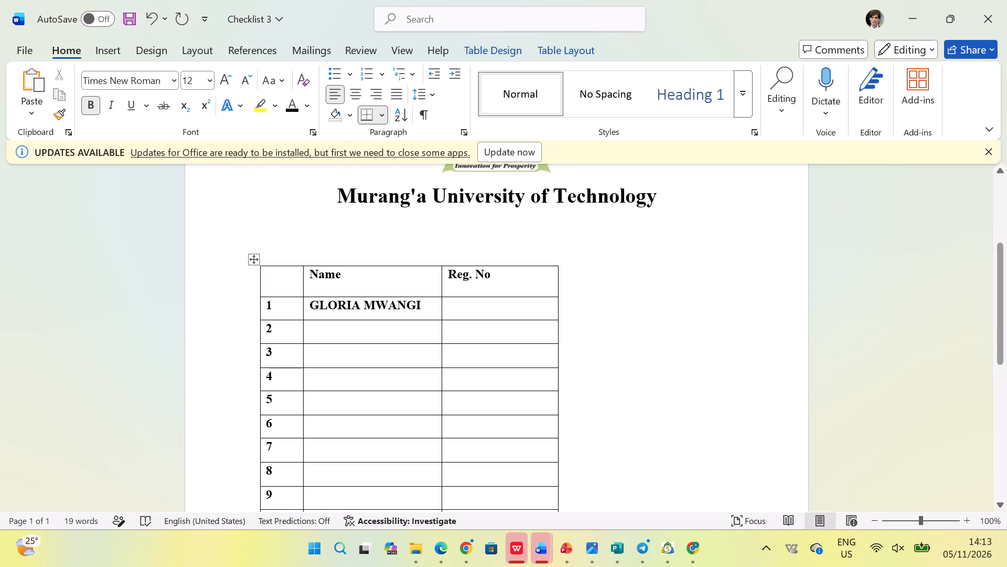
Enter the first student's registration number in the Reg. No cell of row 1.
click(454, 300)
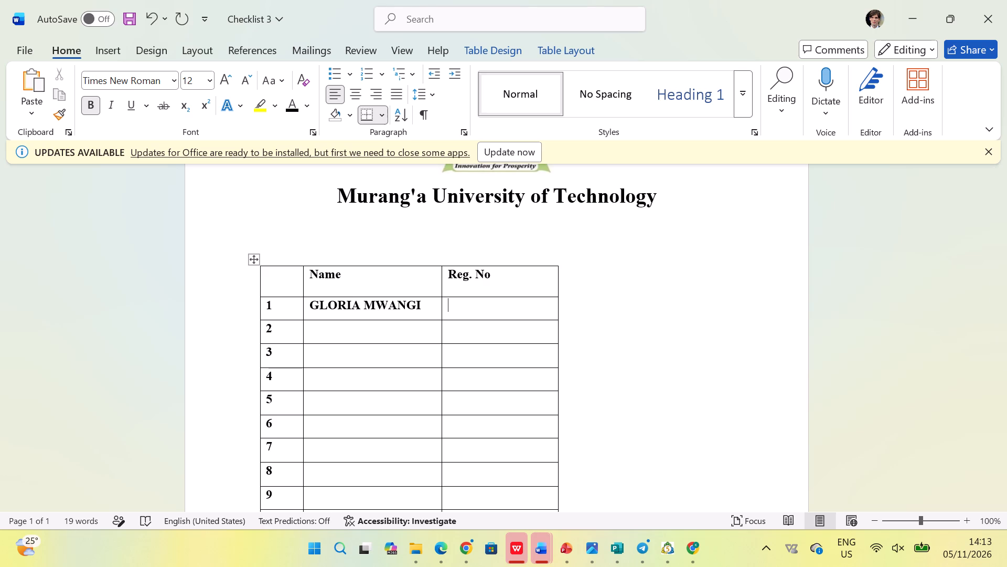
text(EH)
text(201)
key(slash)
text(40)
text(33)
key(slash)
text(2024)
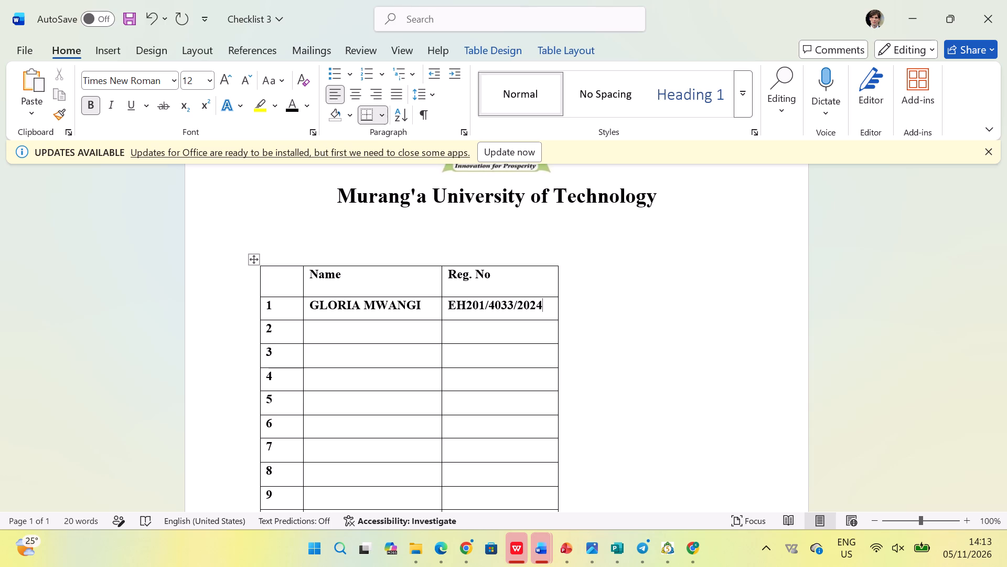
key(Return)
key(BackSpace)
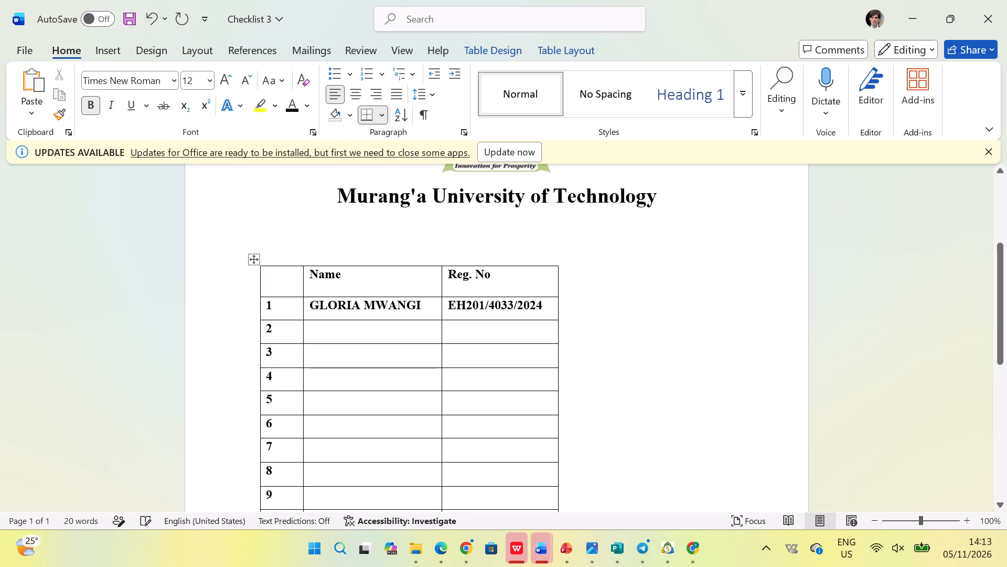
Enter the second student's full name in capital letters in the Name cell of row 2.
click(354, 337)
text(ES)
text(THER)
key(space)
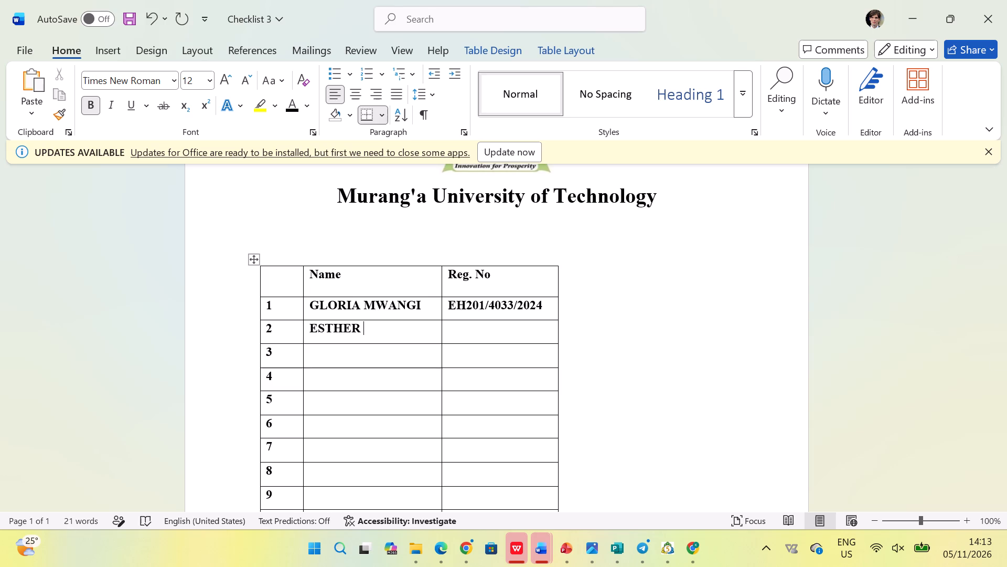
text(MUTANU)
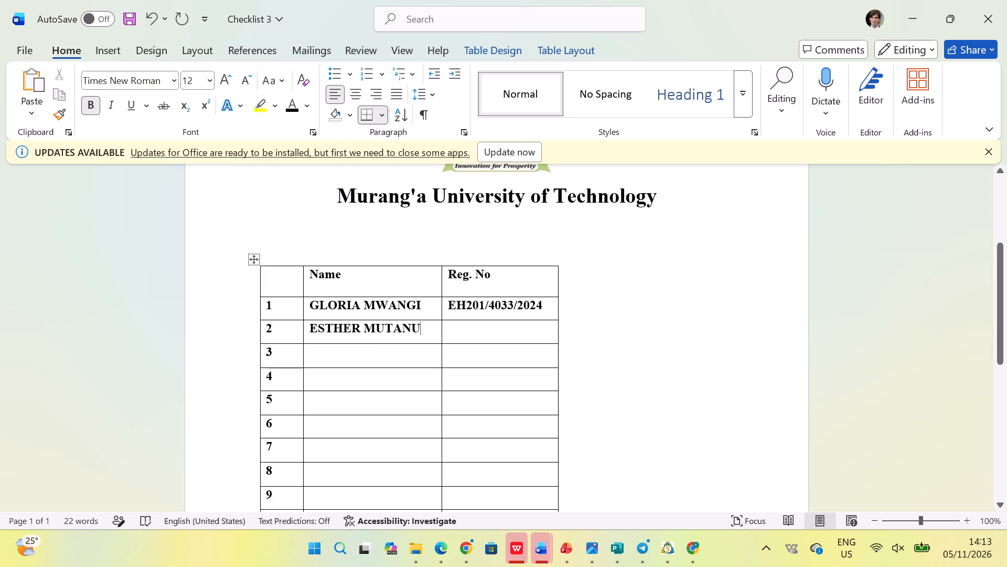
Enter the second student's registration number in the Reg. No cell of row 2.
click(468, 325)
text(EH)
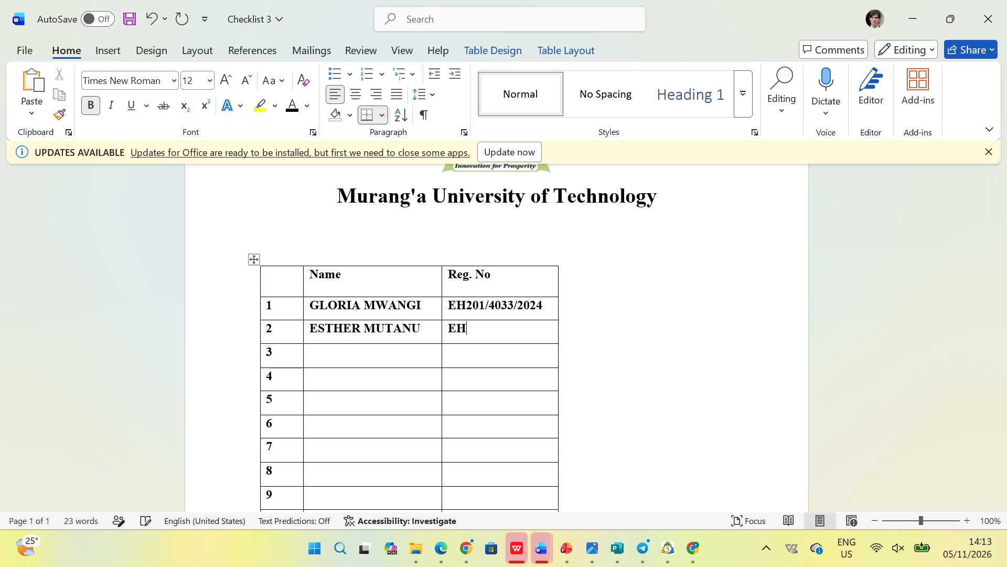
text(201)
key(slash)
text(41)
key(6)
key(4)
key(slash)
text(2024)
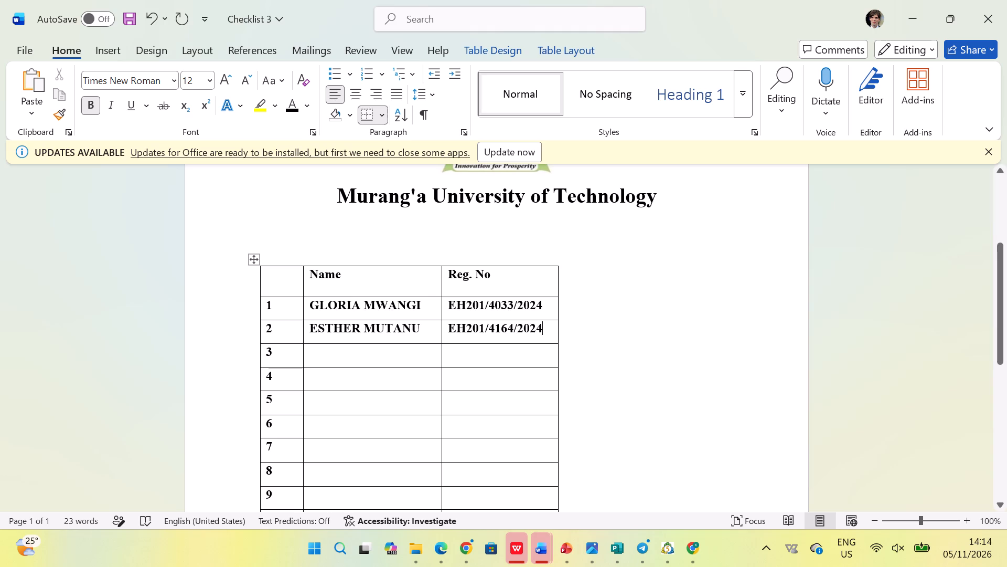
Enter the third student's full name in capital letters in the Name cell of row 3.
click(394, 353)
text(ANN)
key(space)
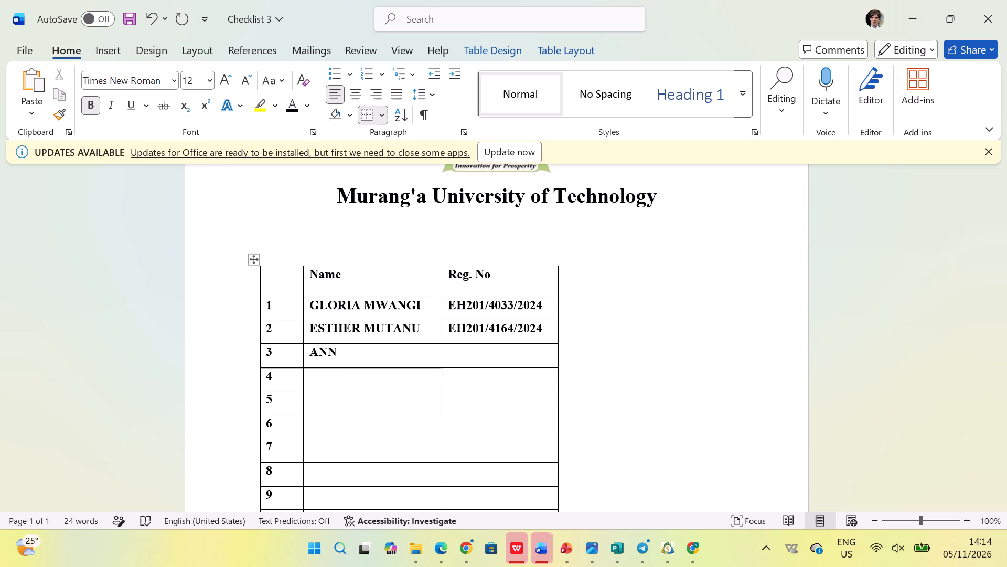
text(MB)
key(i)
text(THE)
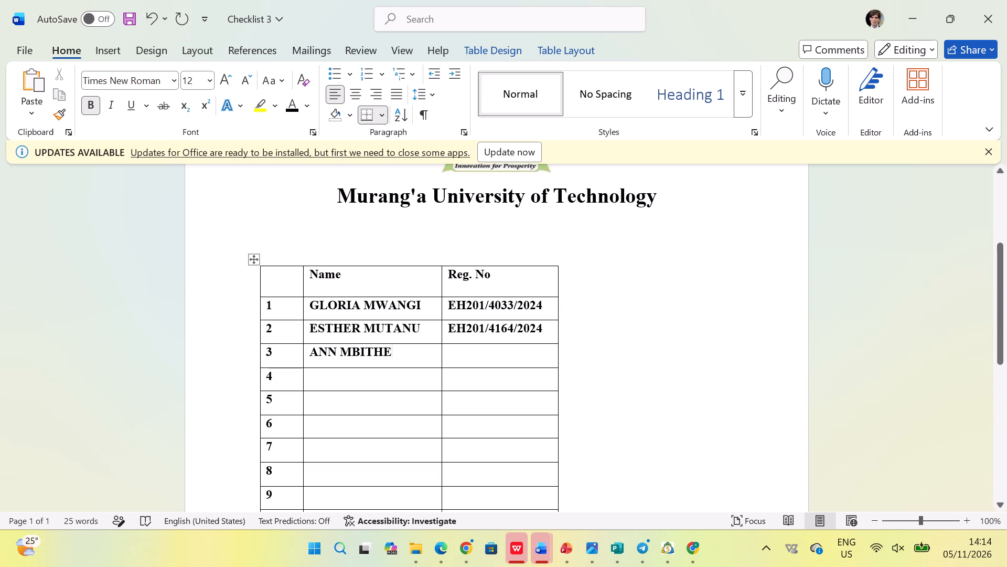
Enter the third student's registration number in the Reg. No cell of row 3.
click(469, 352)
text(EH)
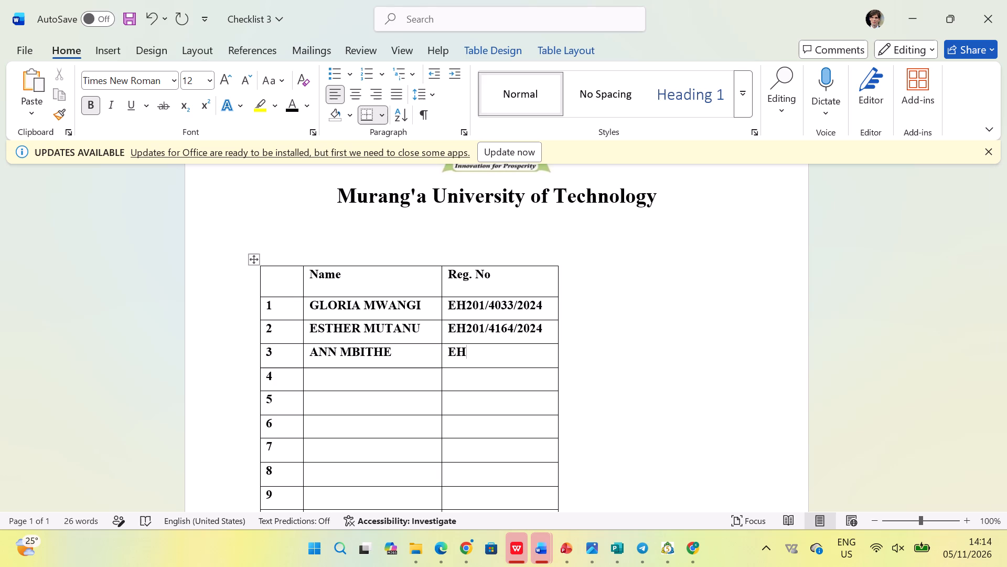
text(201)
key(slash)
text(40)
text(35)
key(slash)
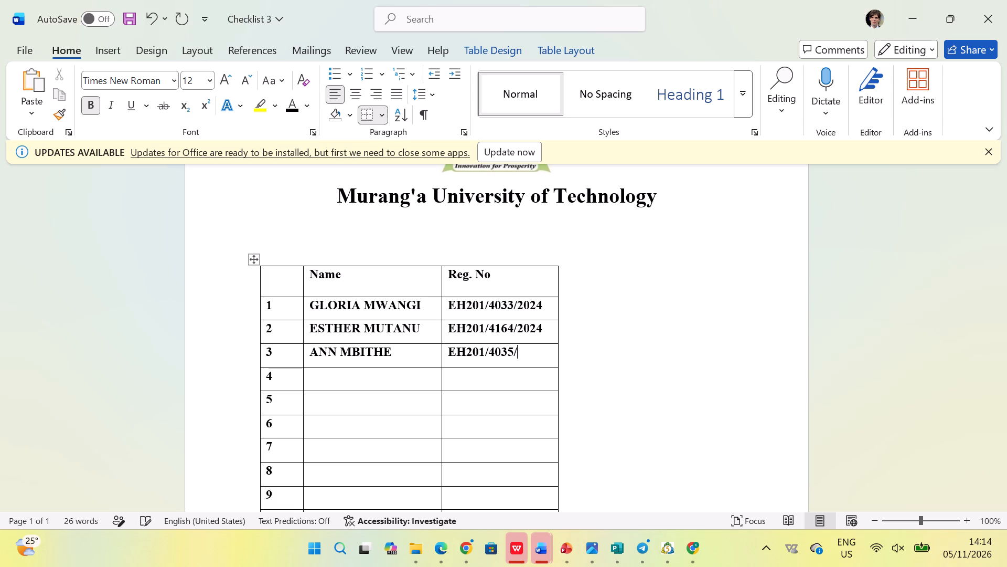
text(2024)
Enter the fourth student's full name in capital letters in the Name cell of row 4.
click(347, 387)
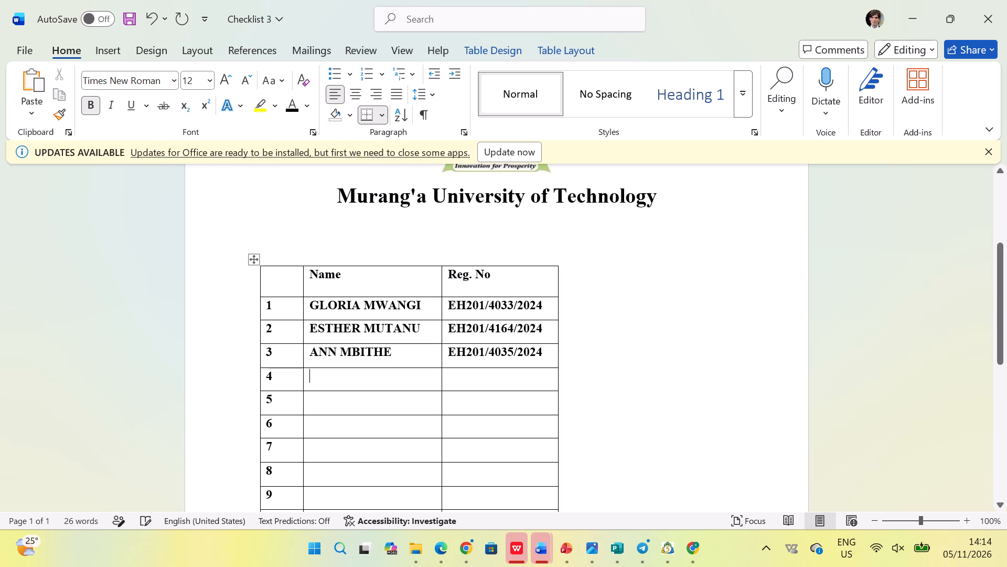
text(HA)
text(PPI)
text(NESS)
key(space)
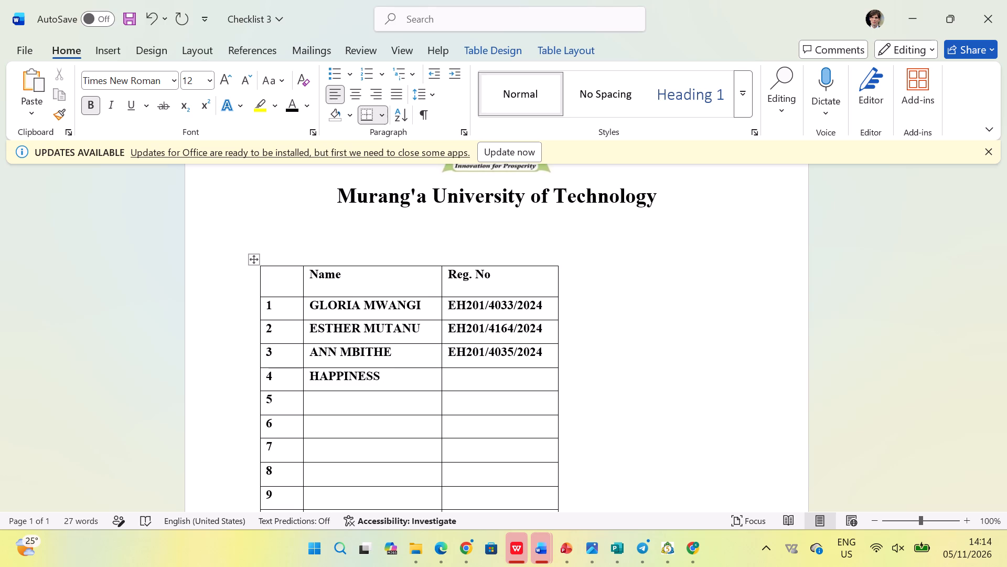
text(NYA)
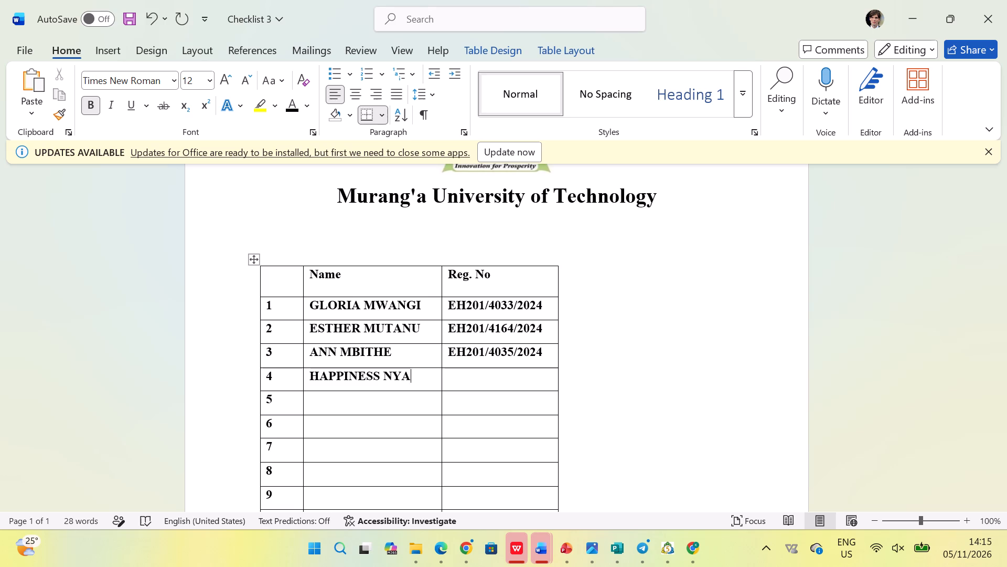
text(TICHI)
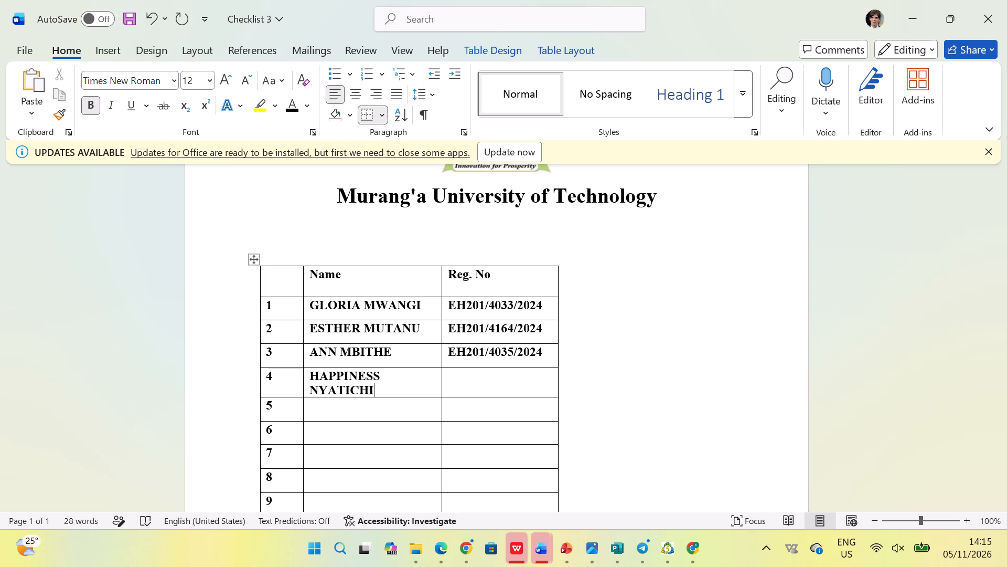
Enter the fourth student's registration number in the Reg. No cell of row 4.
click(462, 381)
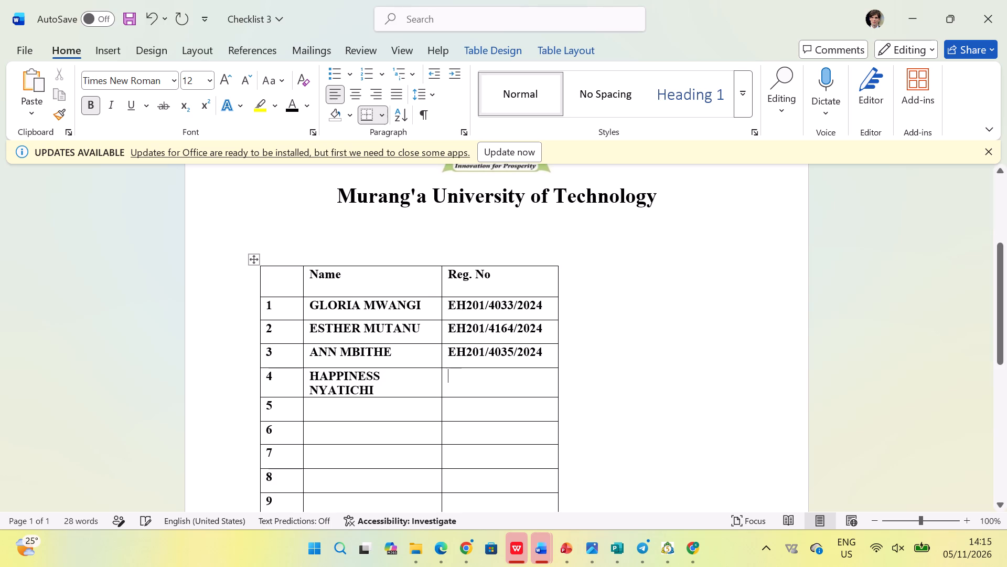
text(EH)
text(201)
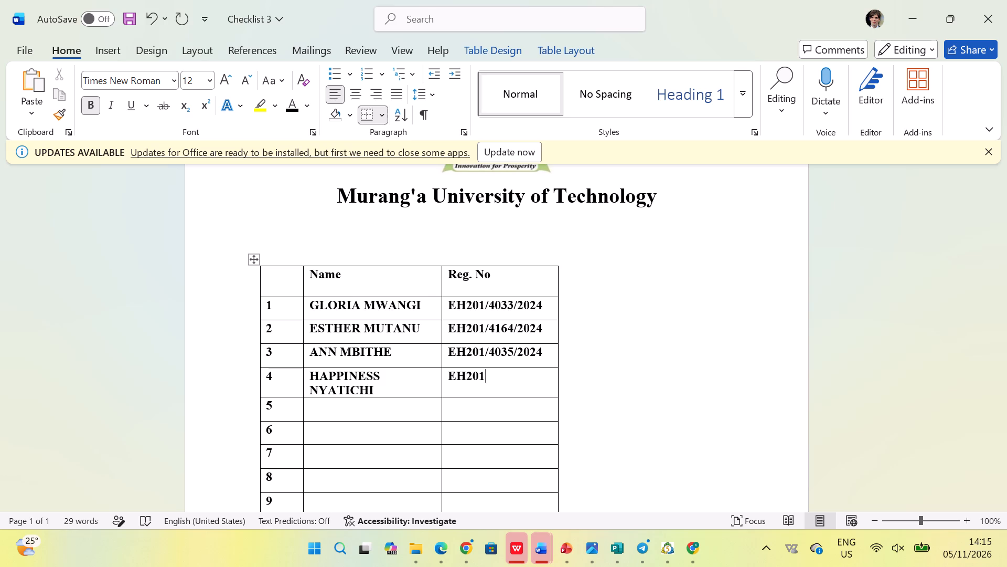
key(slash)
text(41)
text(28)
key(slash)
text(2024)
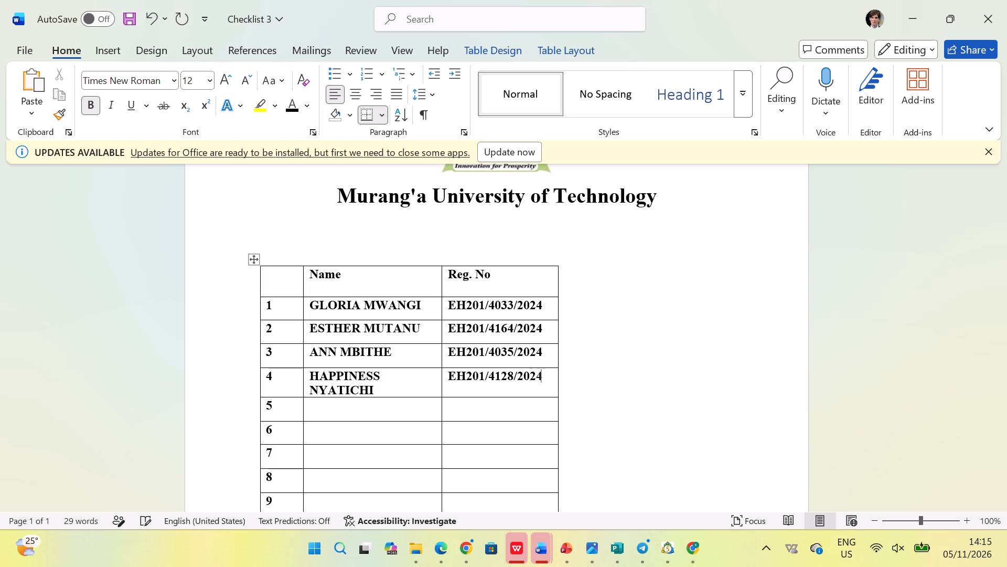
Begin the fifth student's name with its first two capital letters in the Name cell of row 5.
click(383, 411)
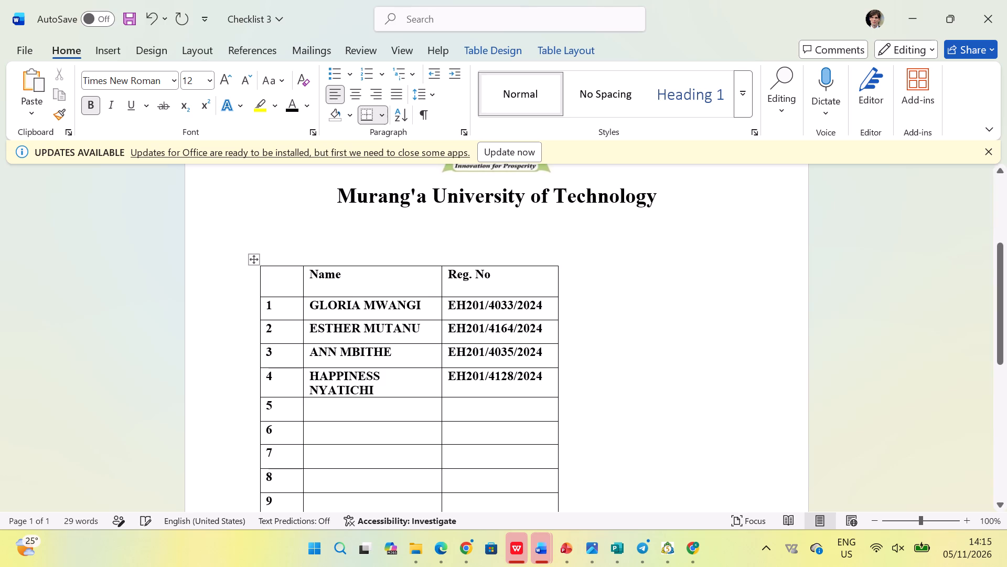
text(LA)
Widen the table to about the end of the heading line or slightly beyond, and enlarge the Name column so row 4's name fits one line.
drag(558, 334, 648, 341)
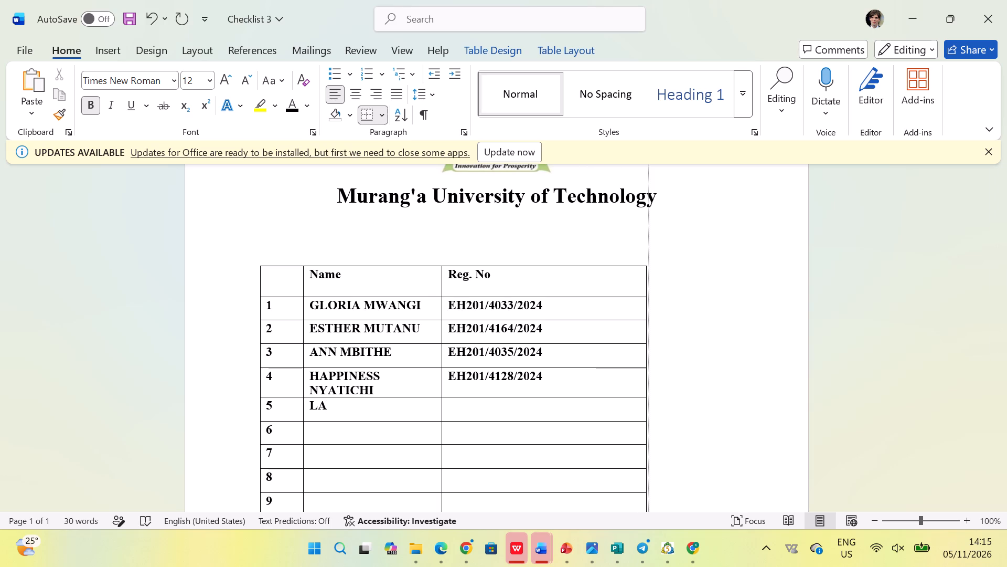
drag(648, 341, 705, 349)
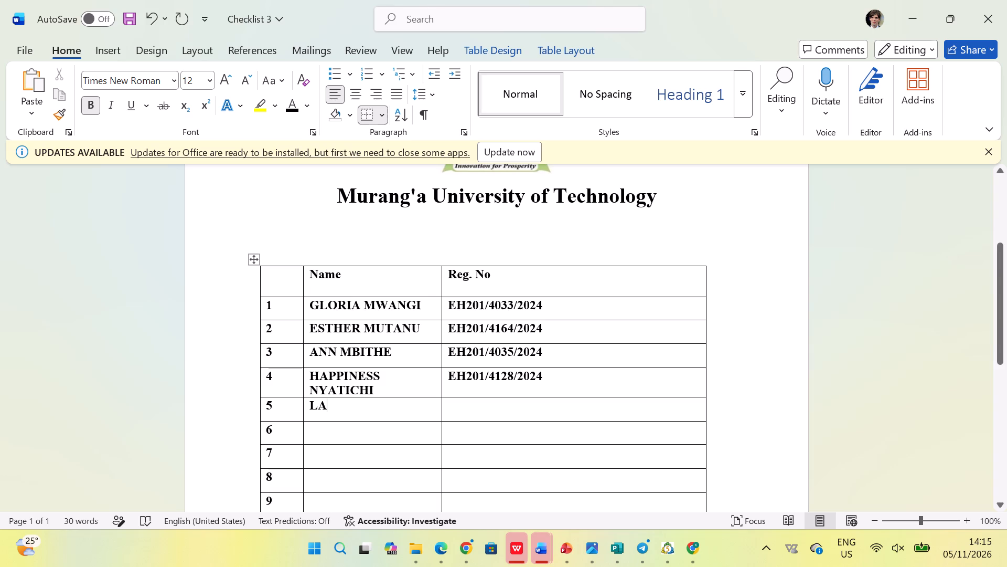
drag(442, 356, 443, 356)
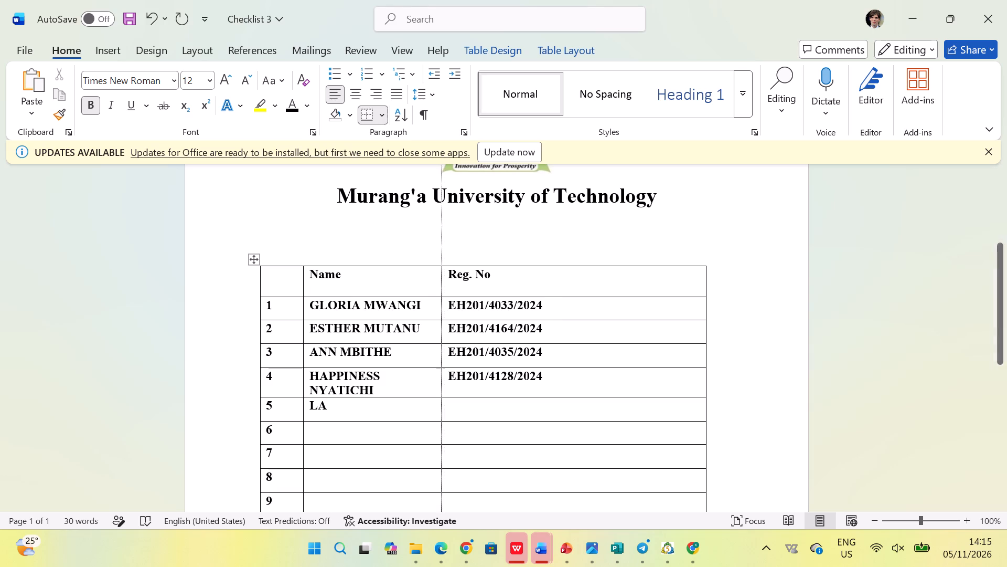
drag(443, 356, 565, 376)
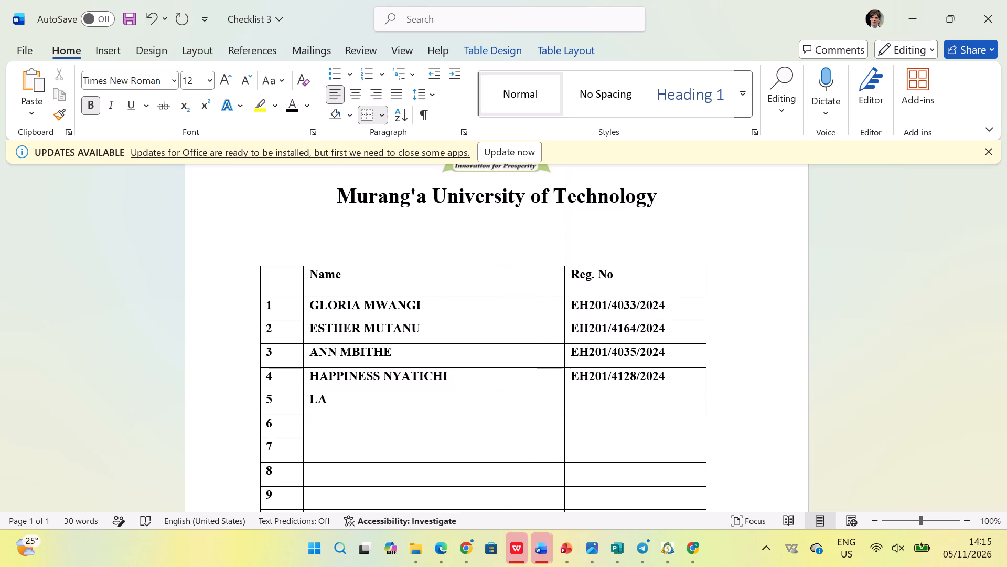
drag(565, 376, 552, 376)
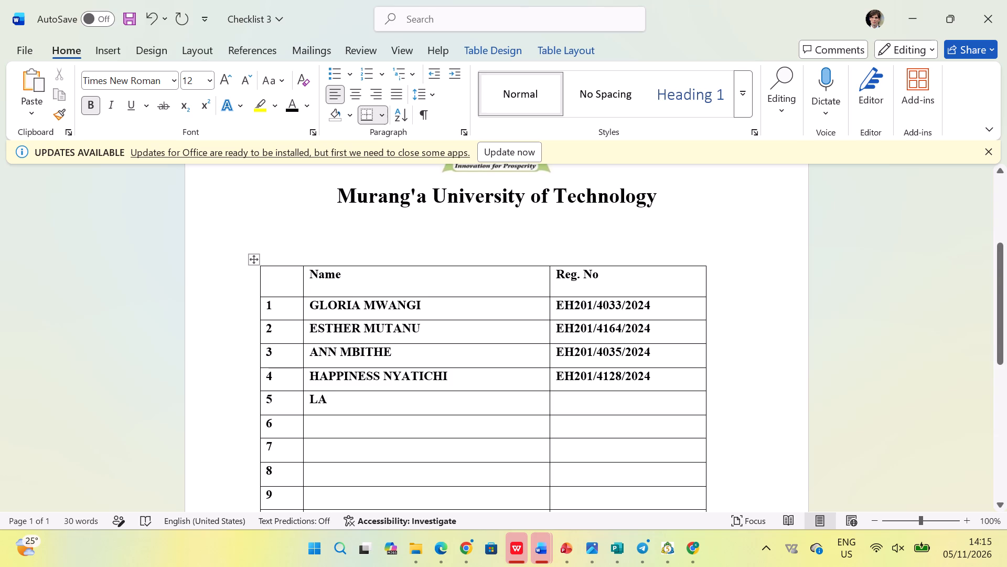
Complete the fifth student's full name in capital letters in the Name cell of row 5.
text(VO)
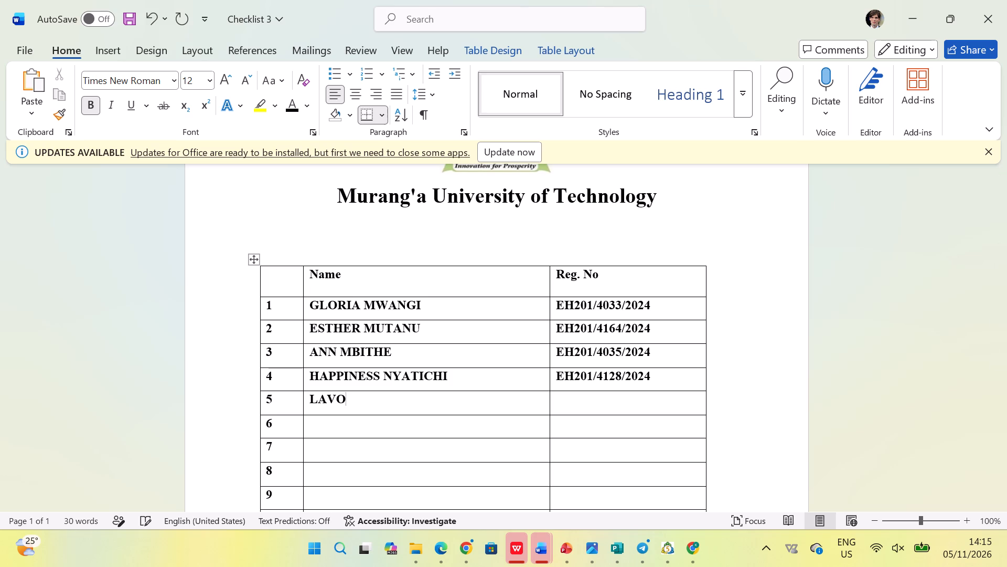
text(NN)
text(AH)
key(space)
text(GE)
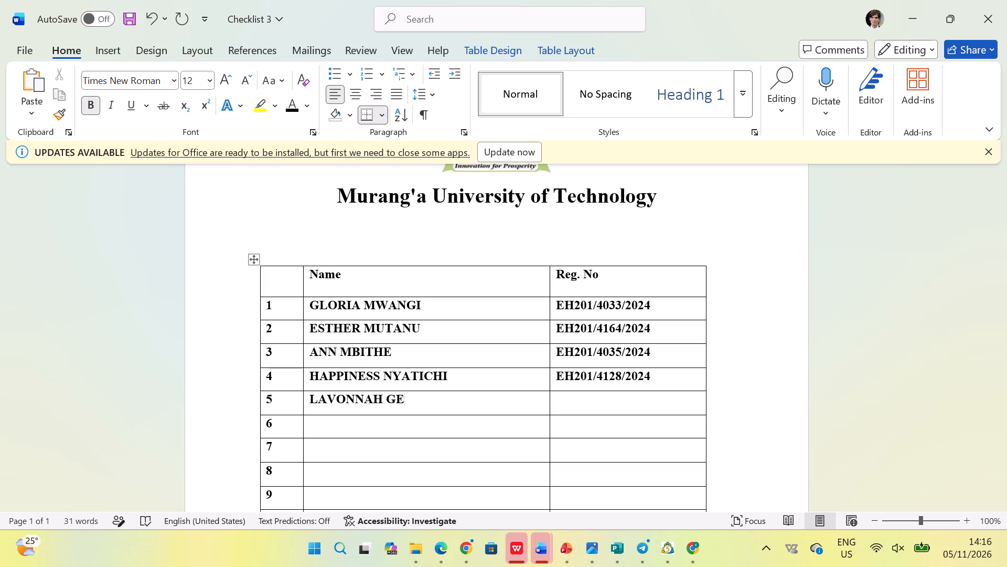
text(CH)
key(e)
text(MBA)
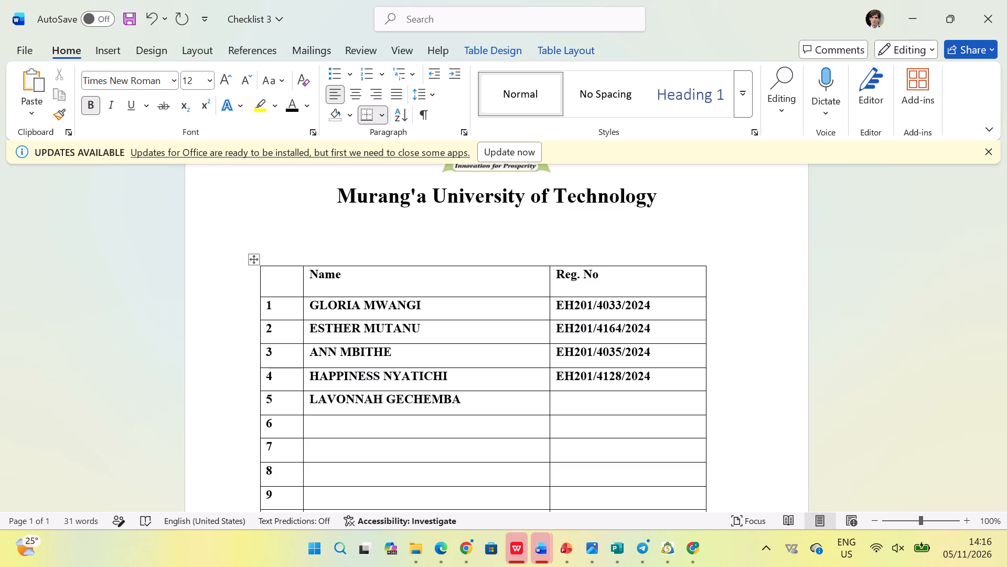
Enter the fifth student's registration number in the Reg. No cell of row 5.
click(564, 409)
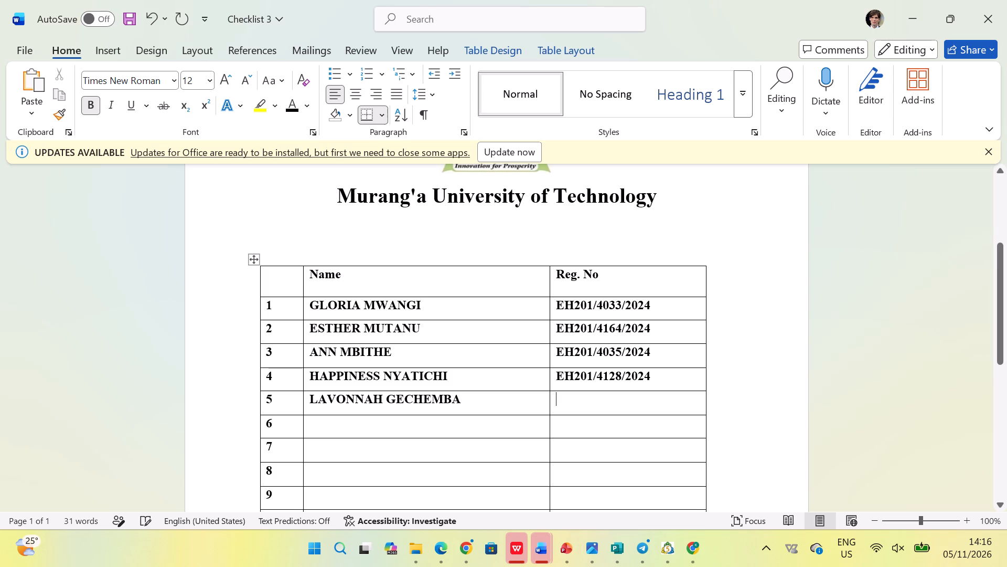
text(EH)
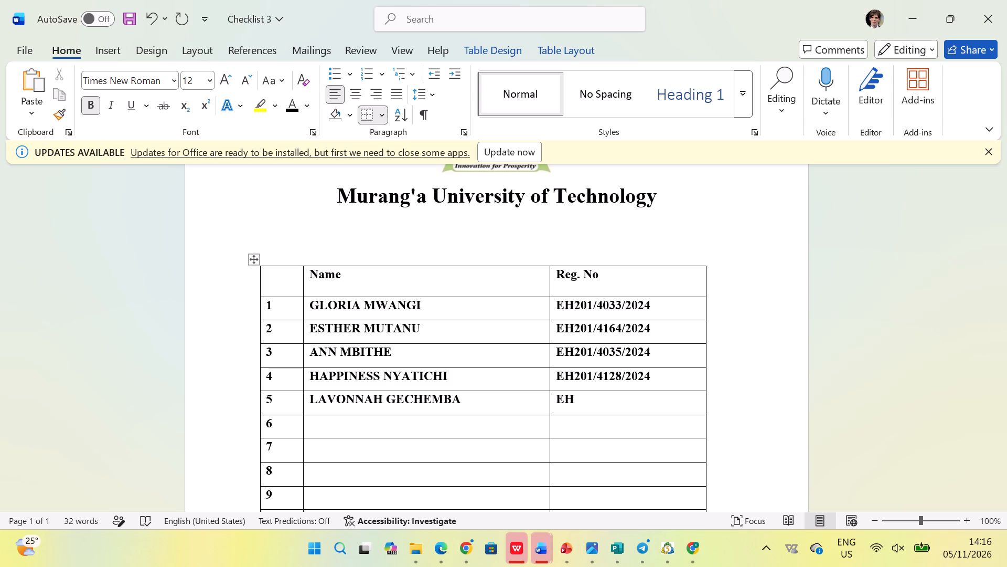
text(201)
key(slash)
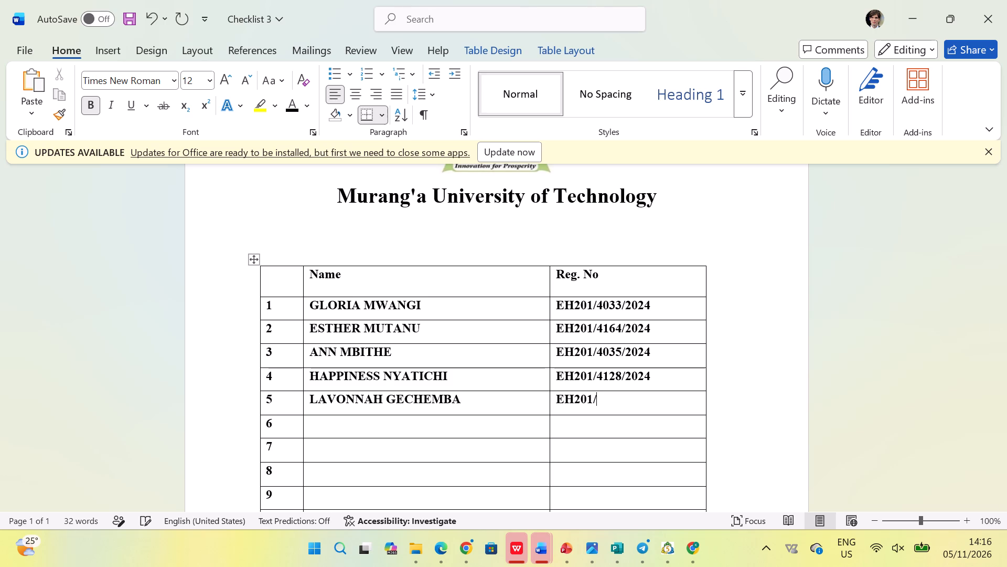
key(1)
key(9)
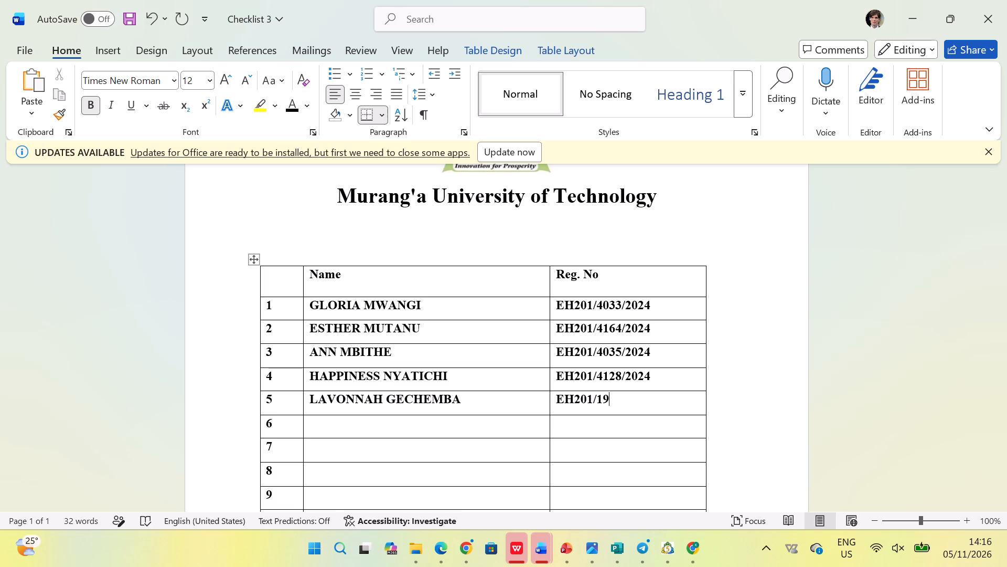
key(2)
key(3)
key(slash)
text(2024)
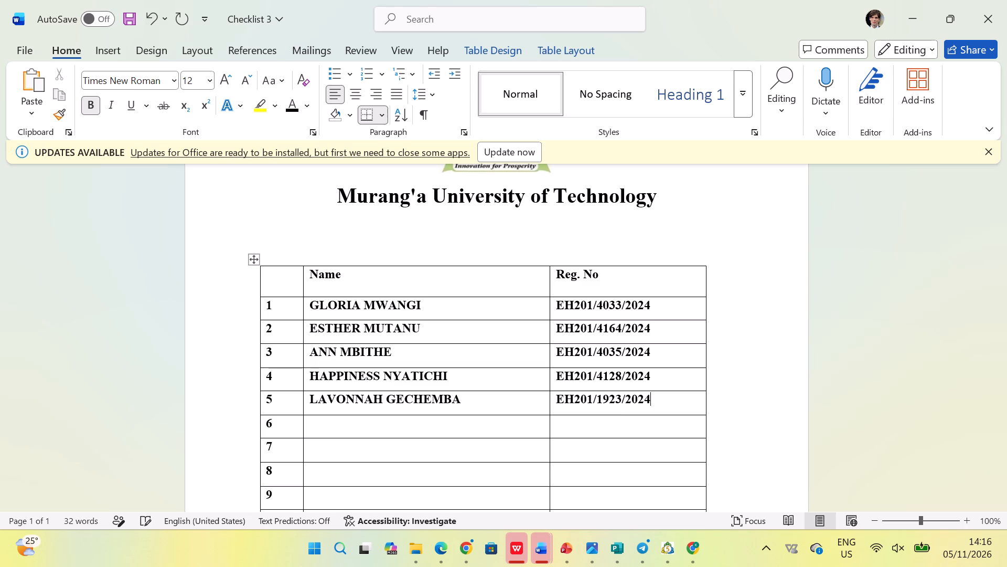
Enter the sixth student's full name in capital letters in the Name cell of row 6.
click(474, 424)
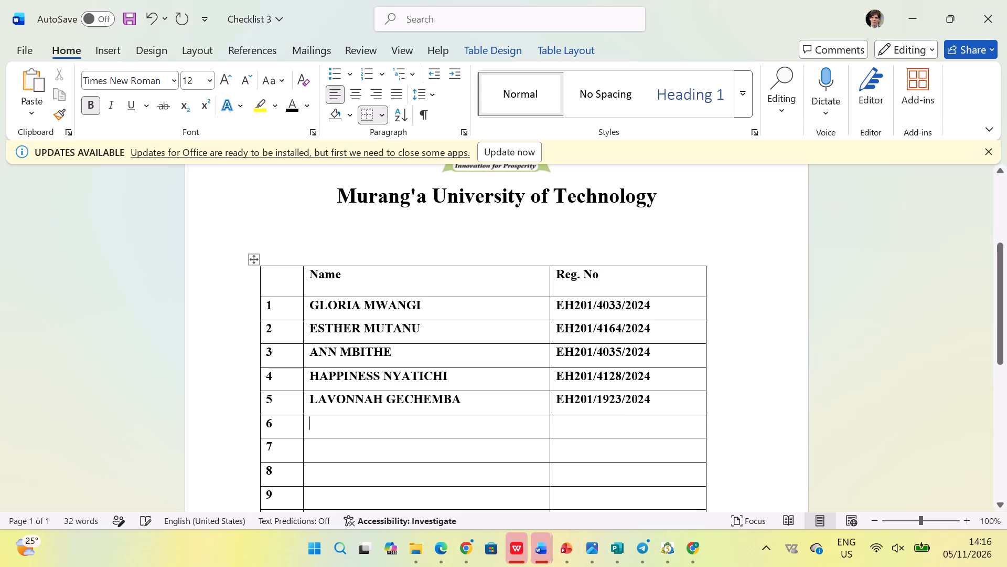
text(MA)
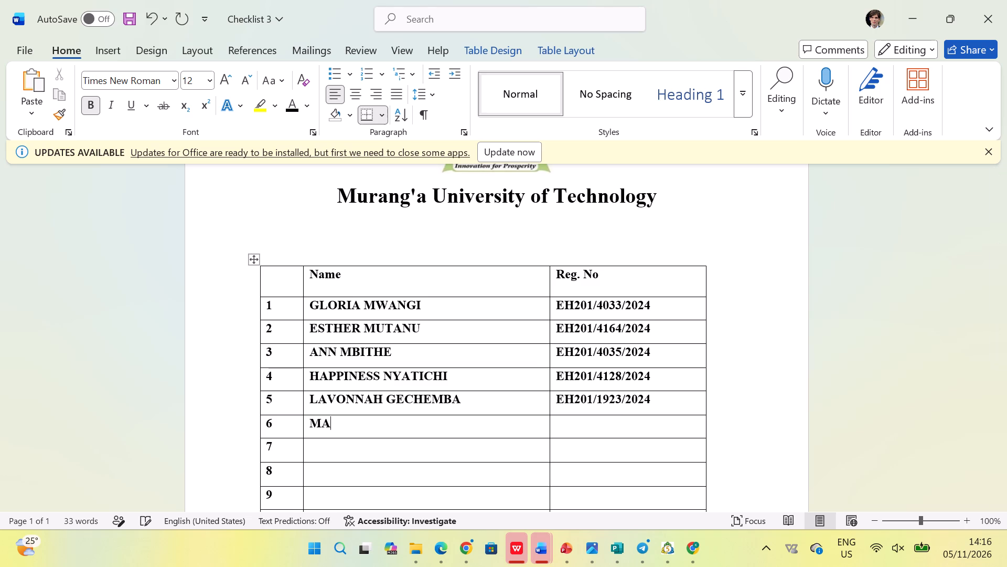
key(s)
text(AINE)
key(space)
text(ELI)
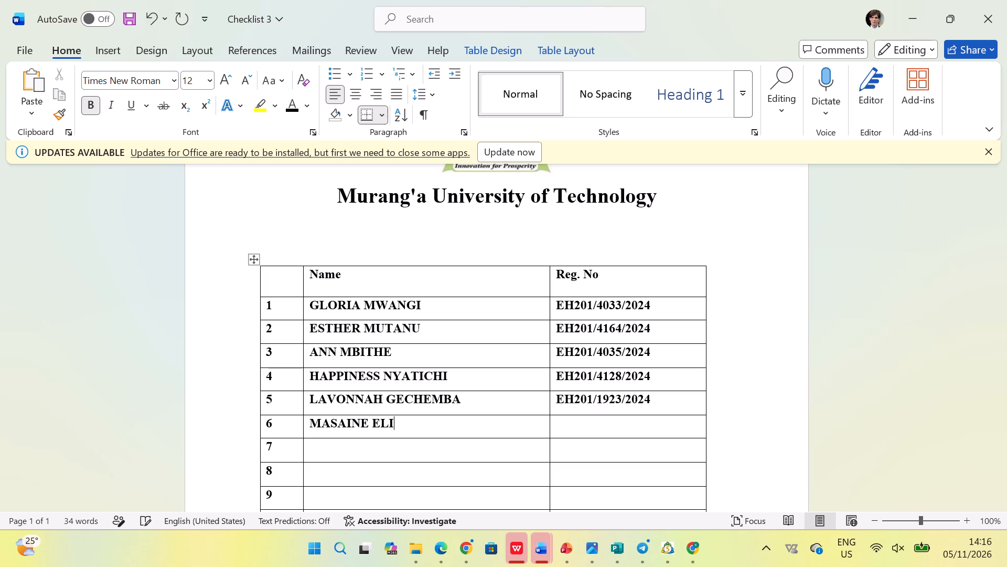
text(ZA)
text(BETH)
Enter the sixth student's registration number in the Reg. No cell of row 6.
click(564, 418)
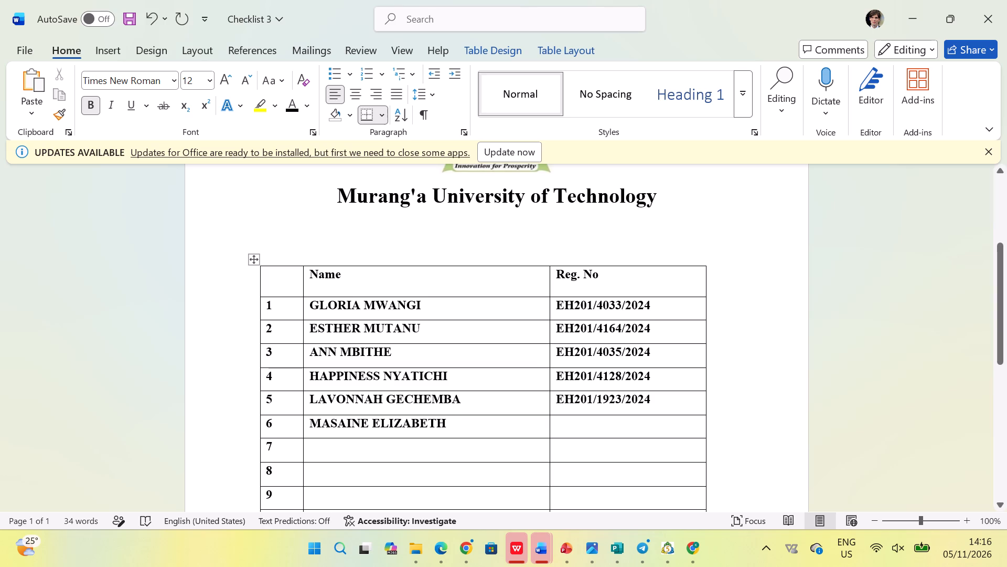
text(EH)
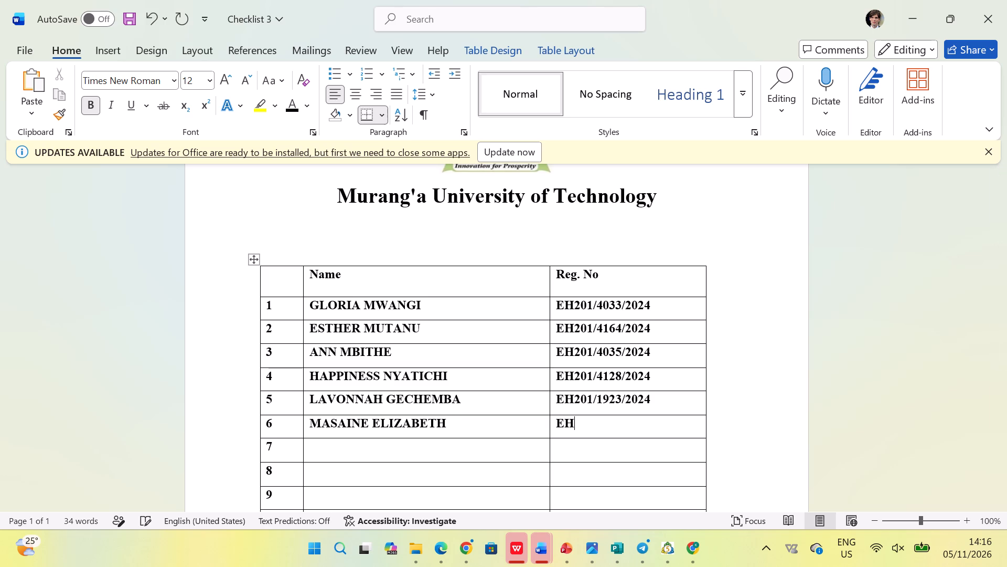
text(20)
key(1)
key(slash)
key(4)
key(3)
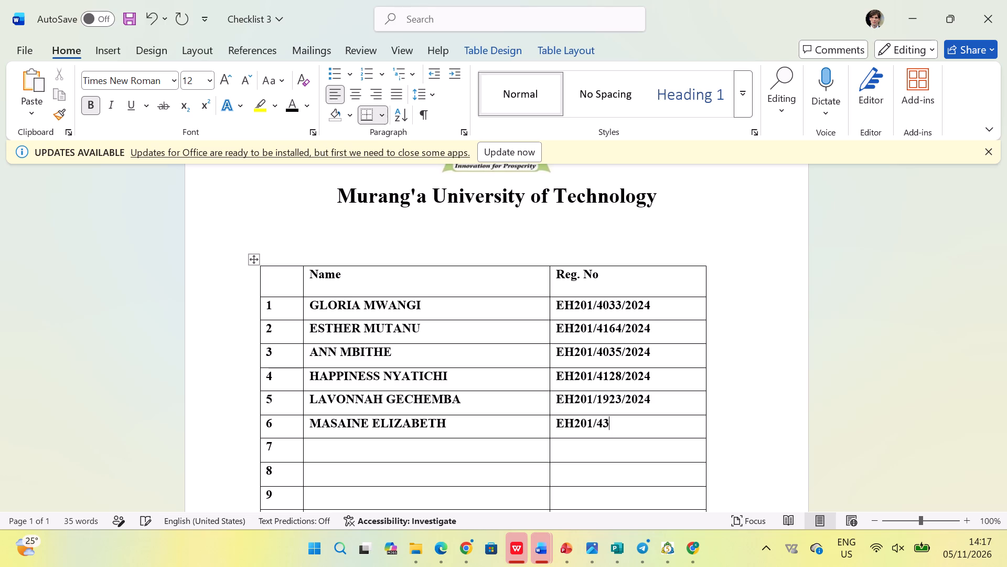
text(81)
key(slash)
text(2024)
Enter the seventh student's full name in capital letters in the Name cell of row 7.
click(479, 455)
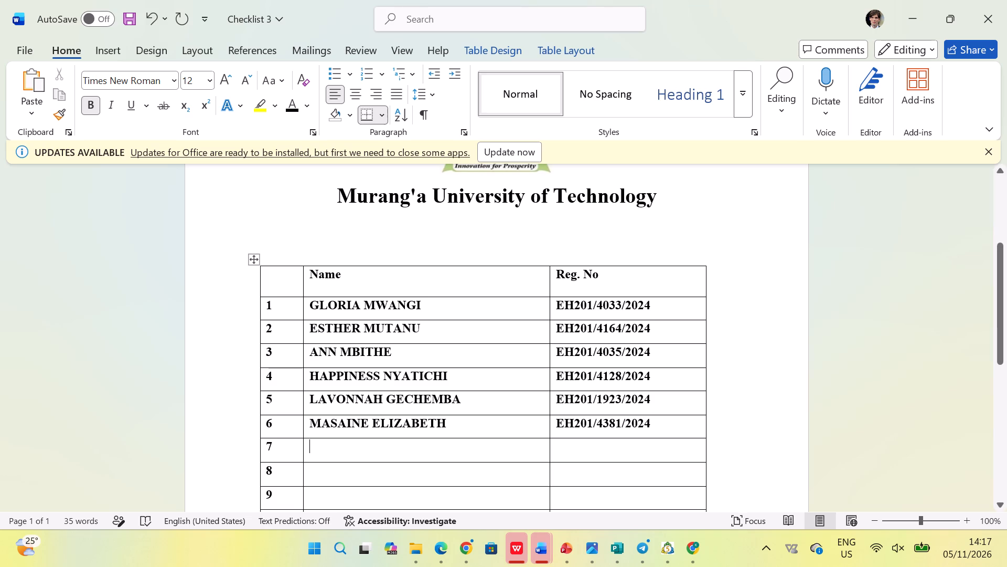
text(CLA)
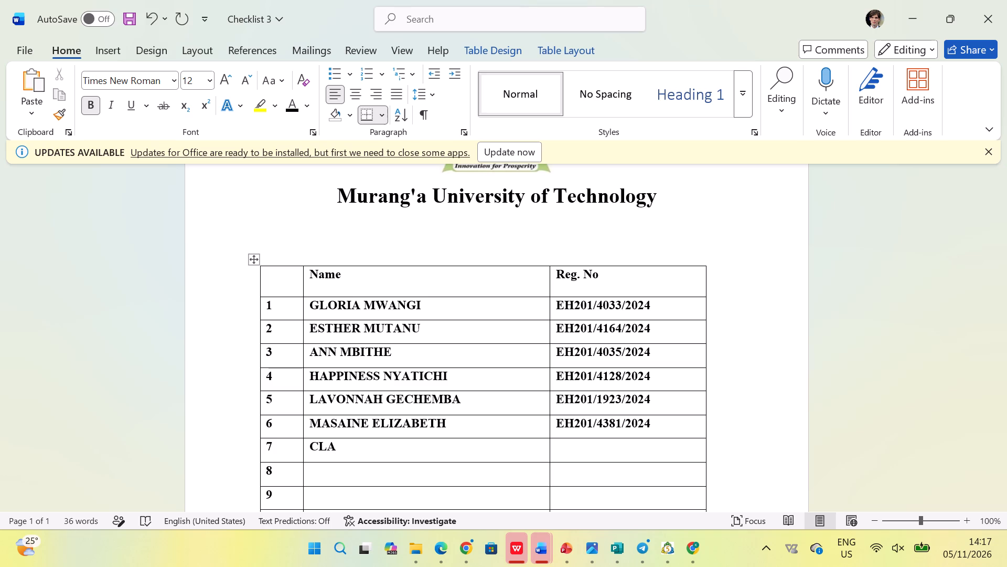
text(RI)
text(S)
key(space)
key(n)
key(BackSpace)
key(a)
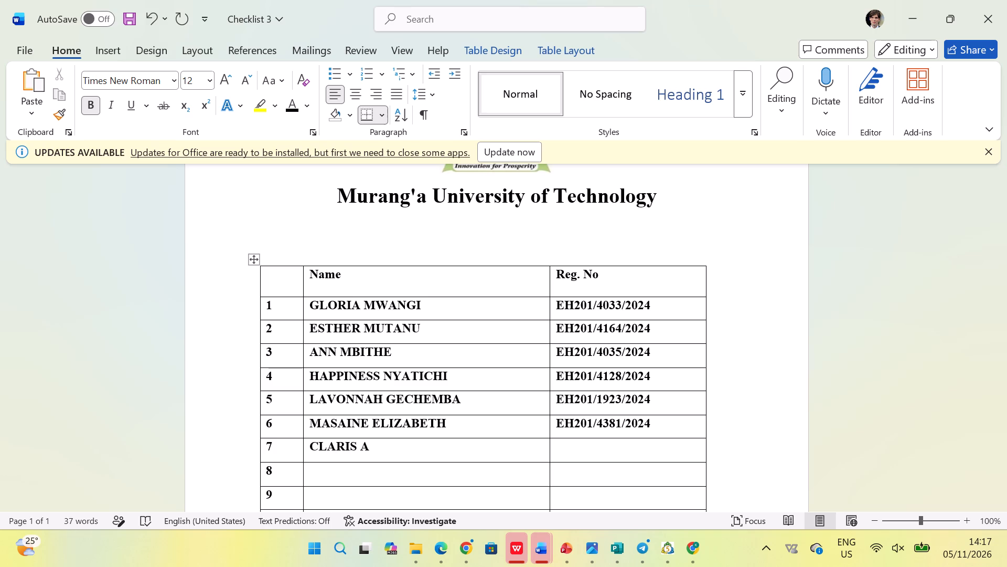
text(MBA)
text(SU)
Enter the seventh student's registration number in the Reg. No cell of row 7, keeping it on a single line.
click(587, 453)
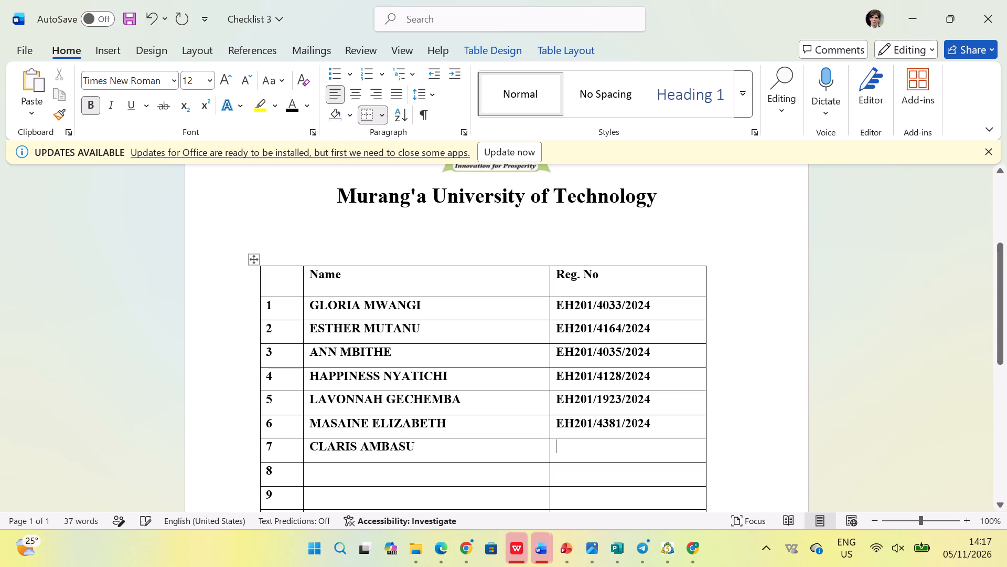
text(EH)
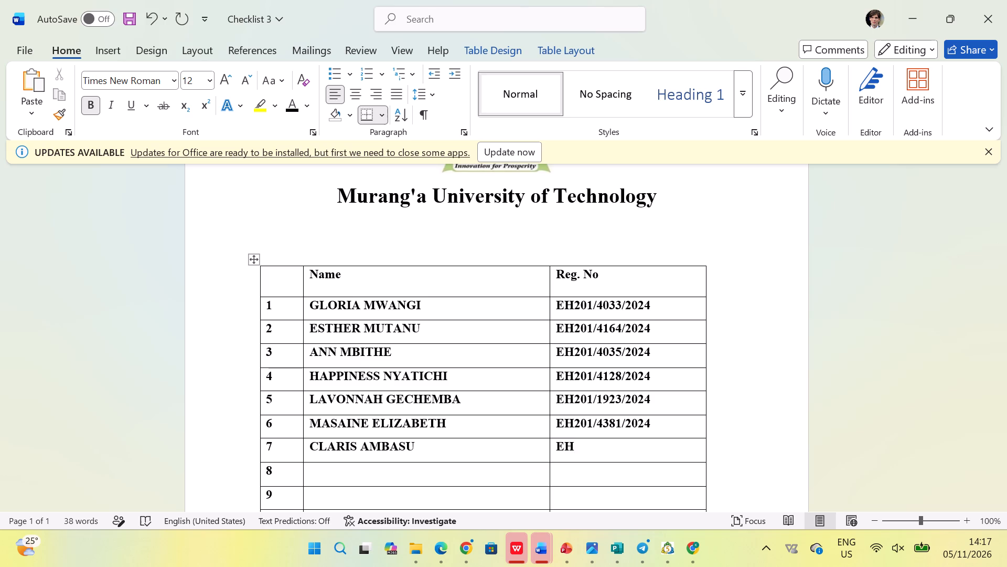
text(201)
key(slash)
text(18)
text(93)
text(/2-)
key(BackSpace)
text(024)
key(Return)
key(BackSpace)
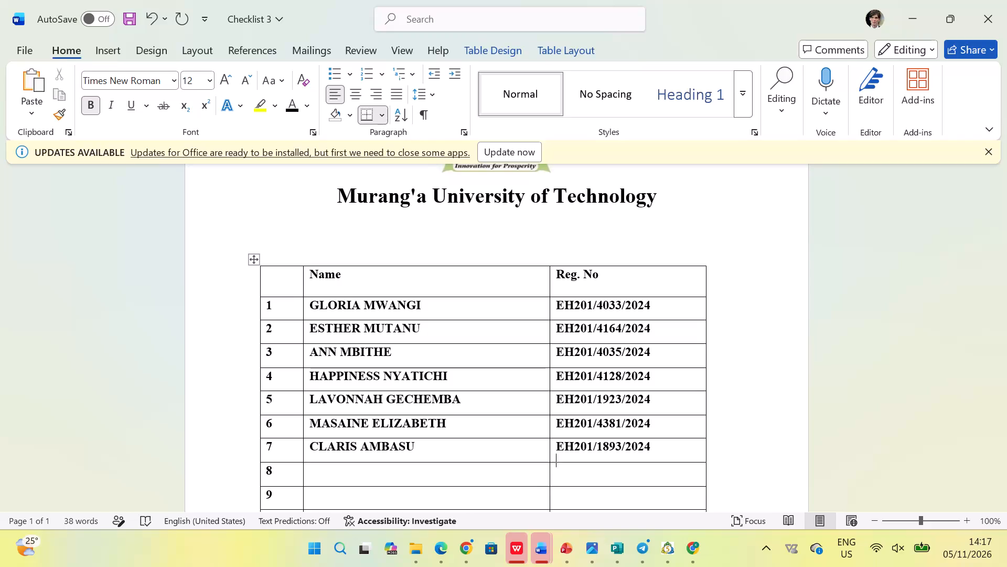
Enter the eighth student's full name in capital letters in the Name cell of row 8.
click(494, 474)
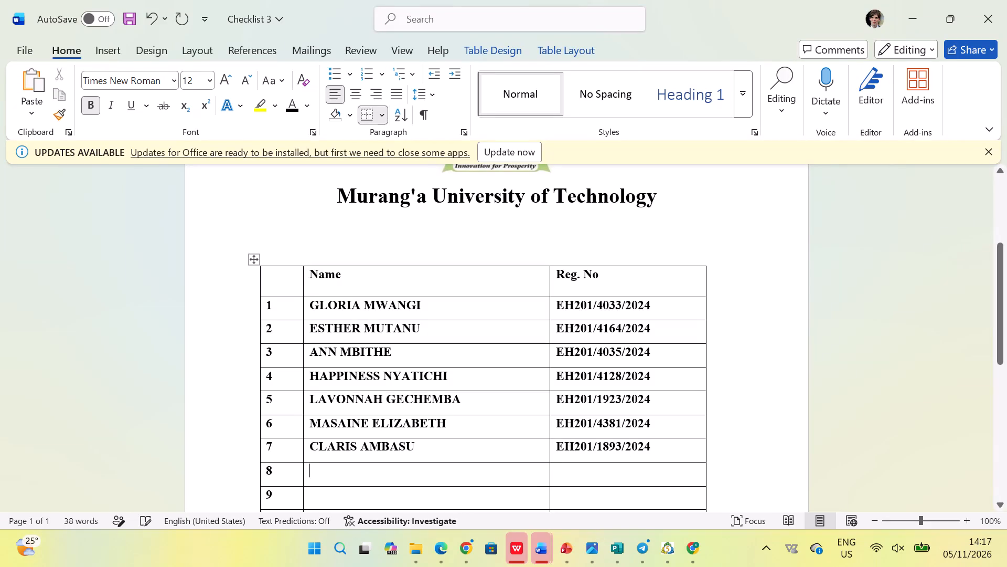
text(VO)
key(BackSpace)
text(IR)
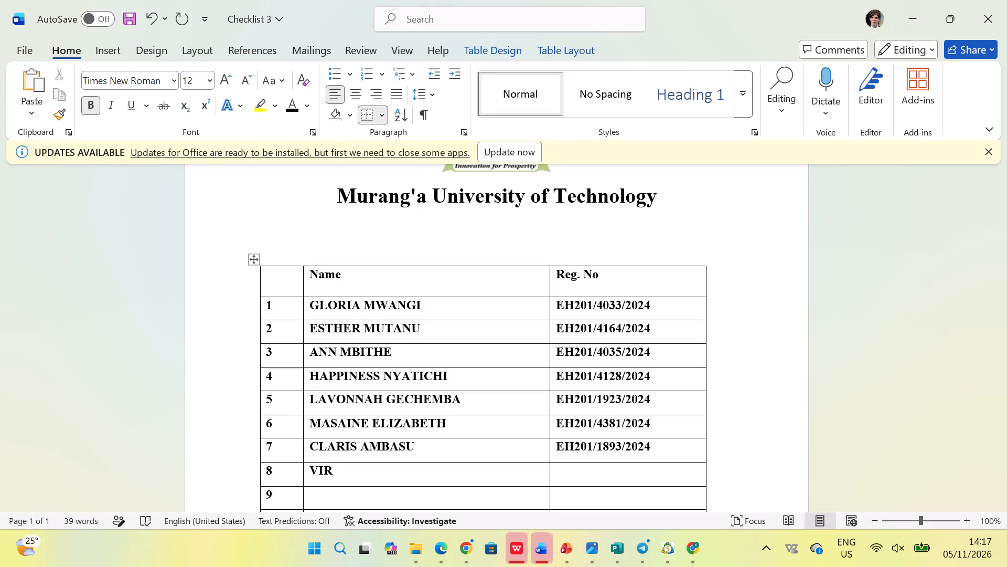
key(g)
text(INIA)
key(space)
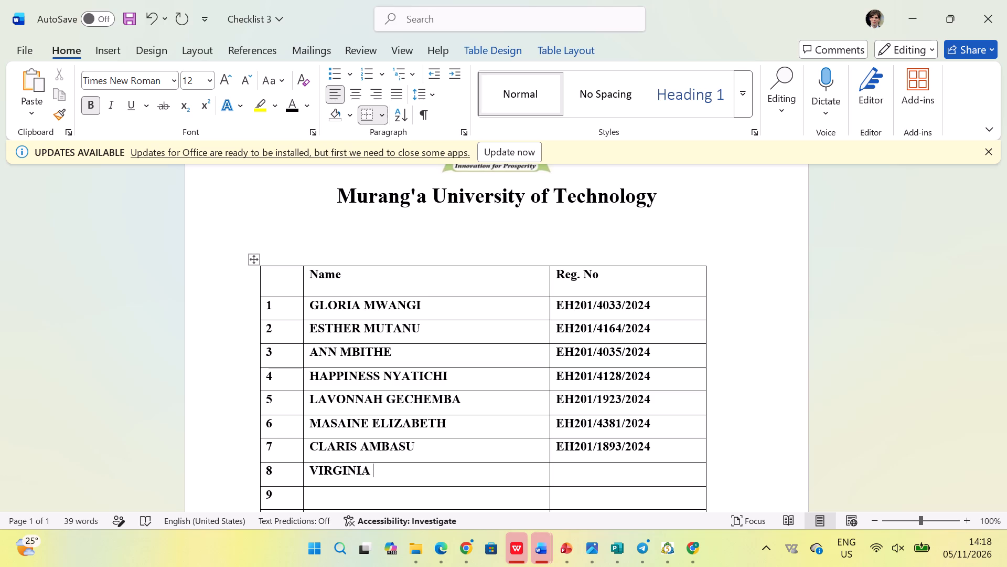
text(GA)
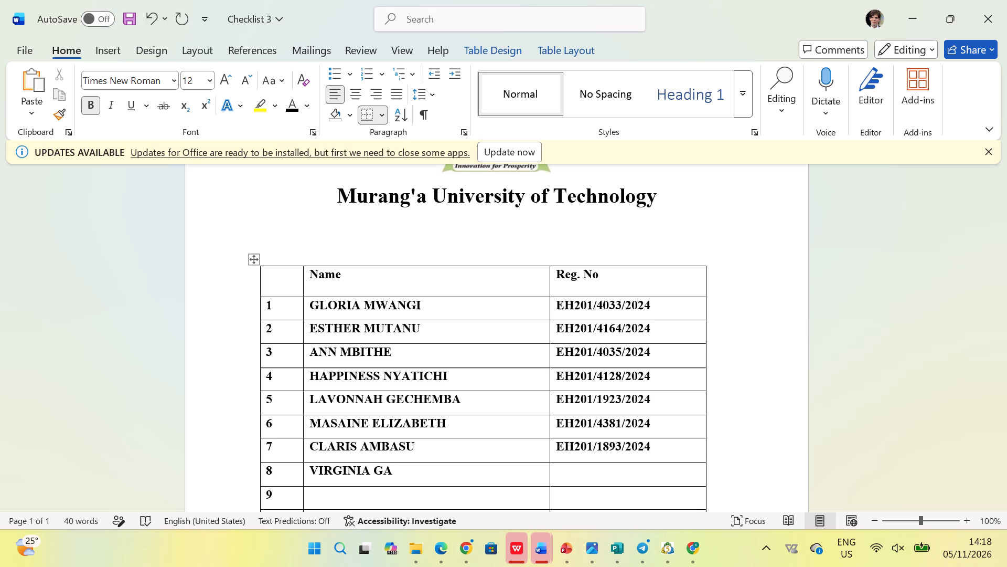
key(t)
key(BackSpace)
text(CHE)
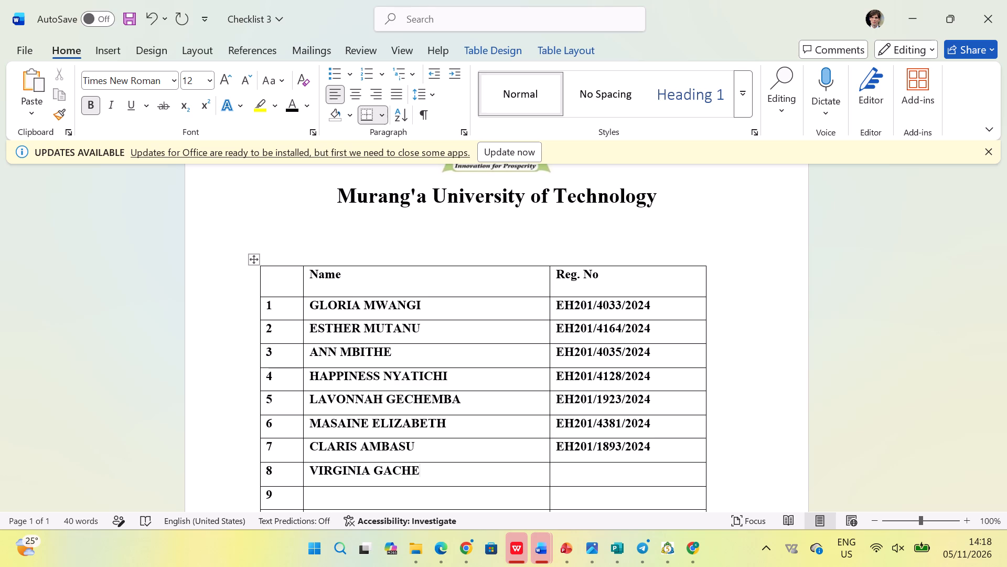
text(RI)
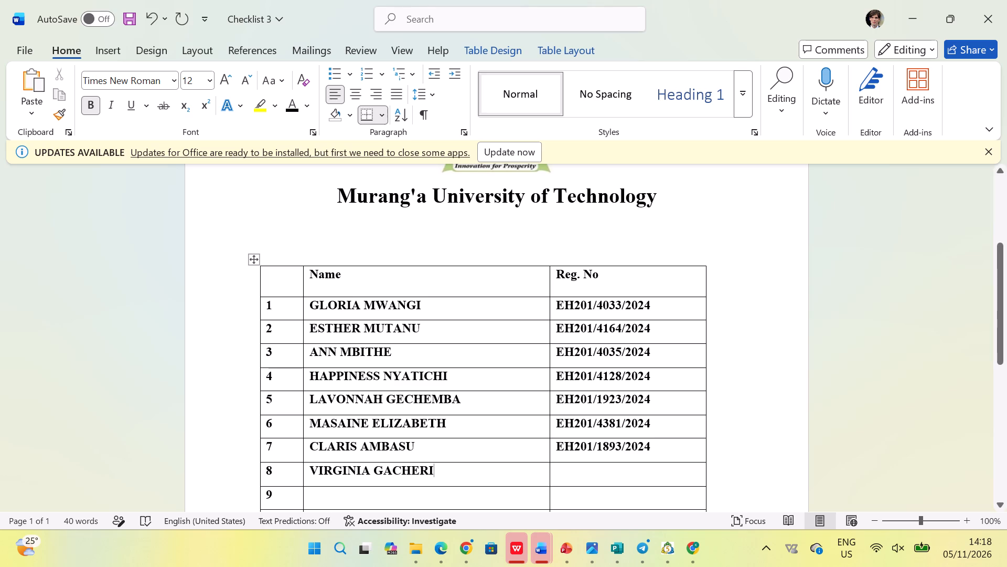
Enter the eighth student's registration number in the Reg. No cell of row 8.
click(580, 469)
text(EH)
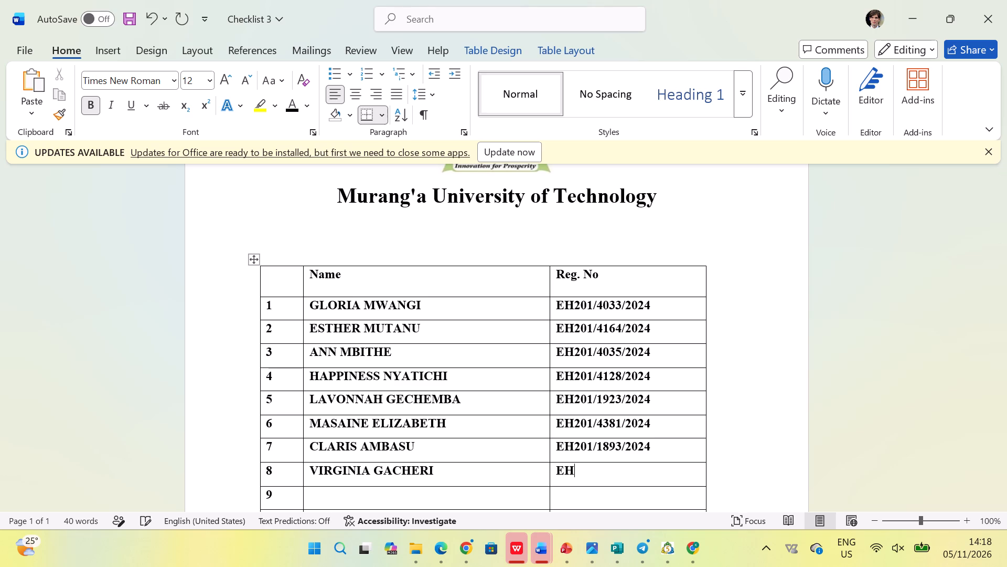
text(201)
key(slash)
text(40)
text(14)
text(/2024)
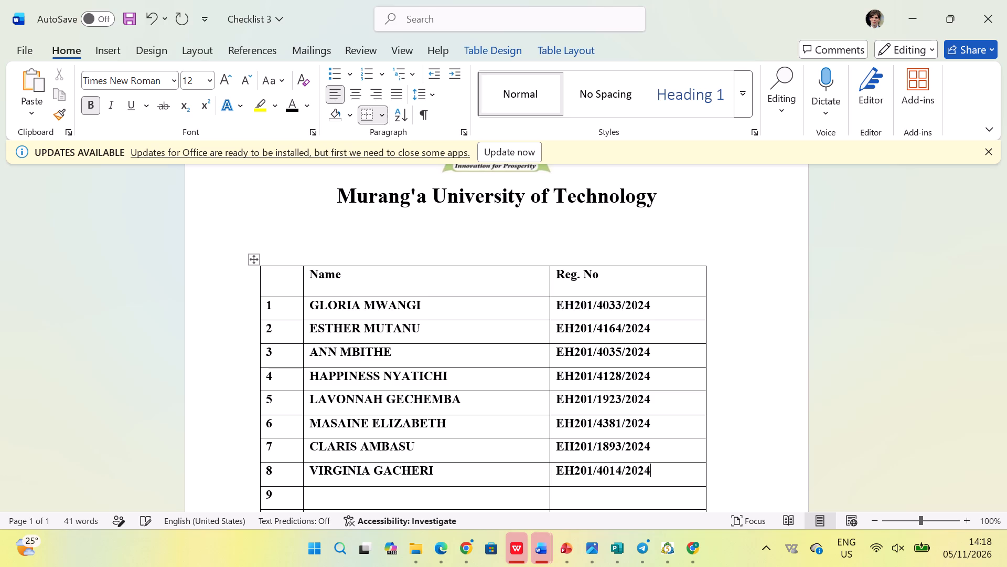
scroll(534, 504, down, 1)
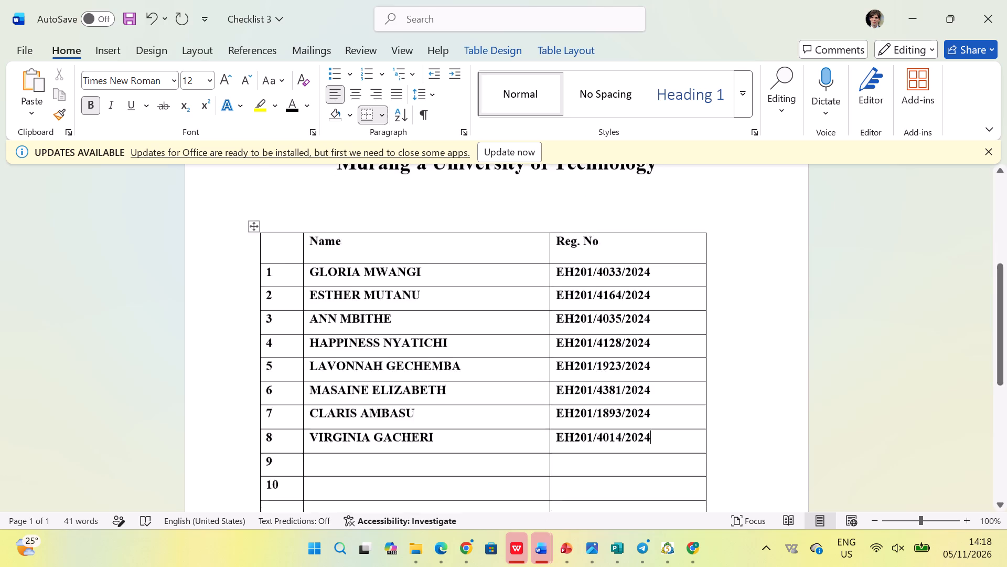
Delete the three unused rows at the end of the table: rows 9, 10 and the unnumbered blank row.
scroll(534, 504, down, 1)
drag(442, 395, 450, 408)
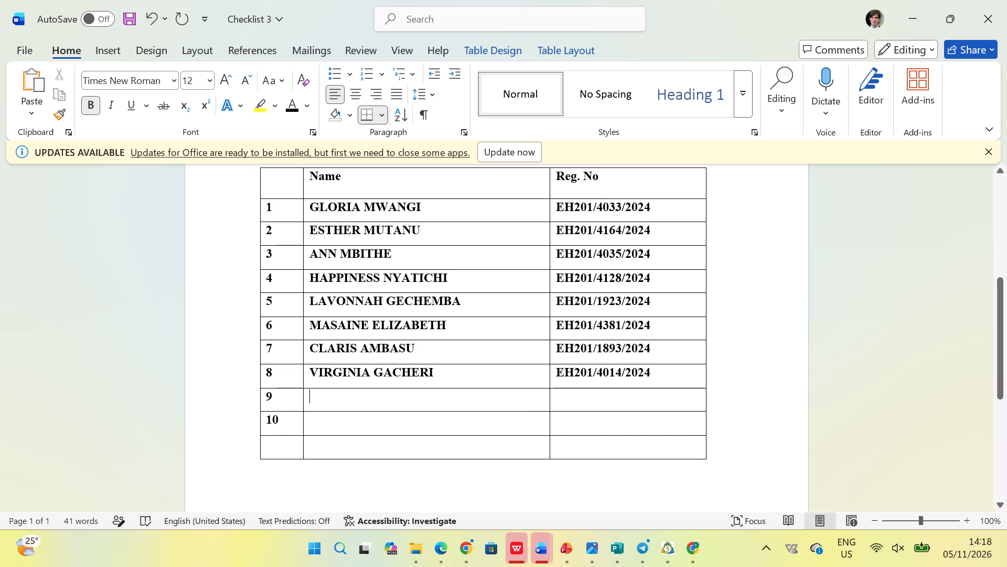
drag(450, 408, 590, 449)
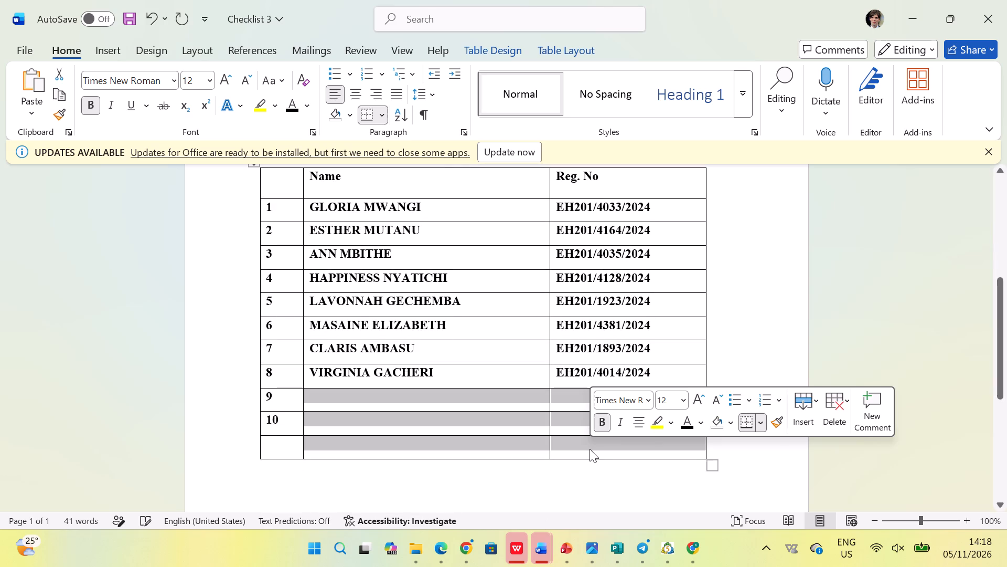
click(830, 410)
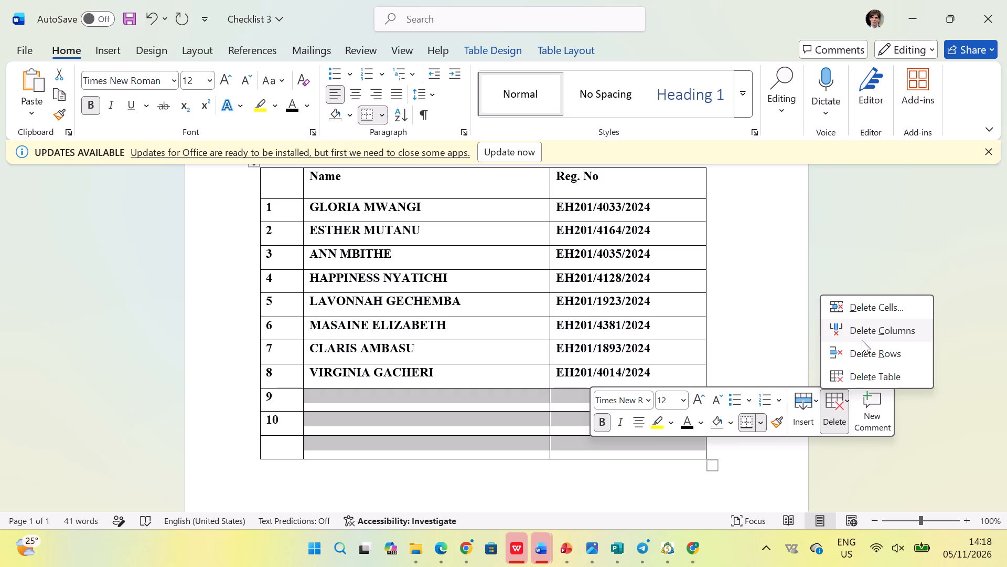
click(862, 354)
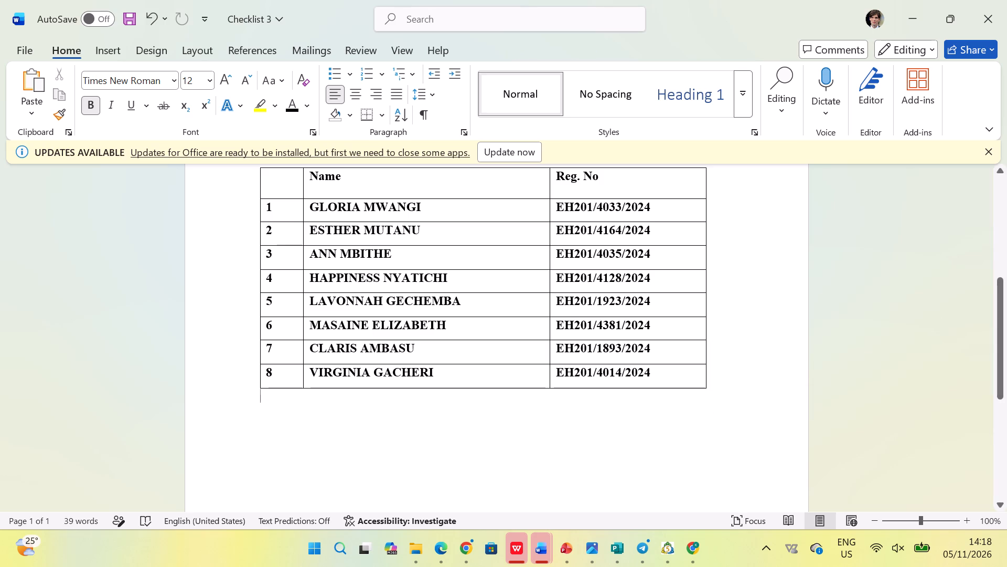
Print one copy of all pages of the registration list in portrait orientation with normal margins.
key(ctrl+p)
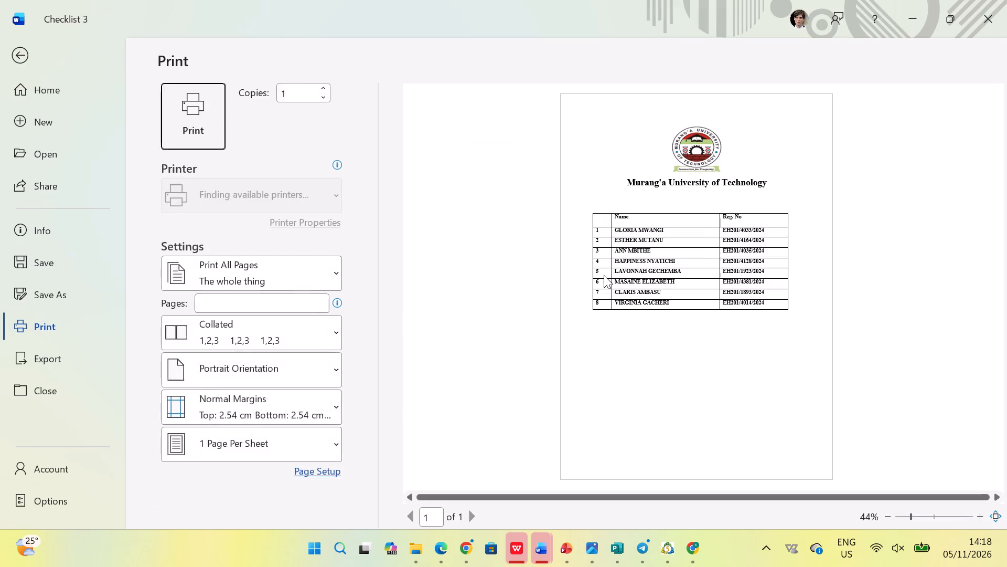
click(189, 128)
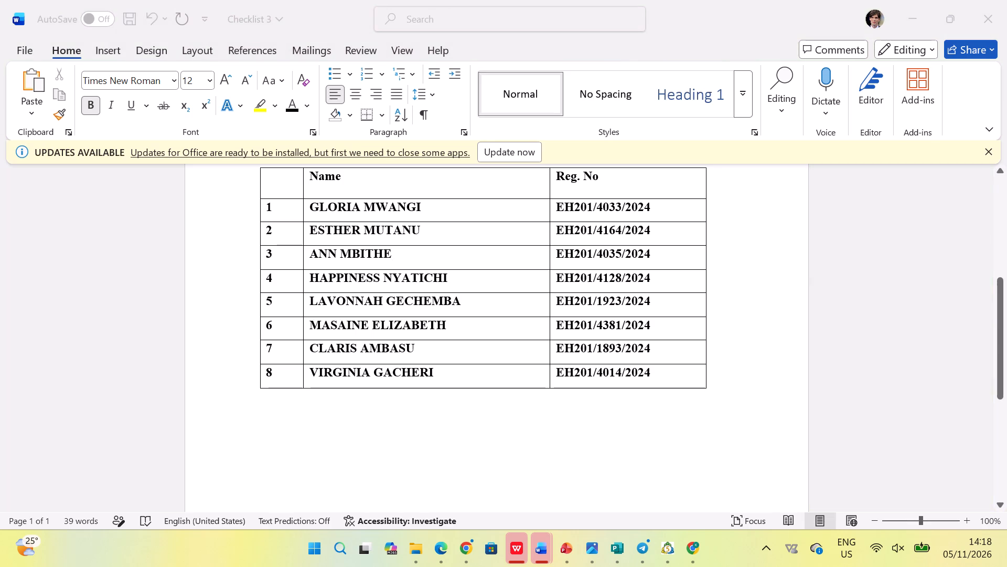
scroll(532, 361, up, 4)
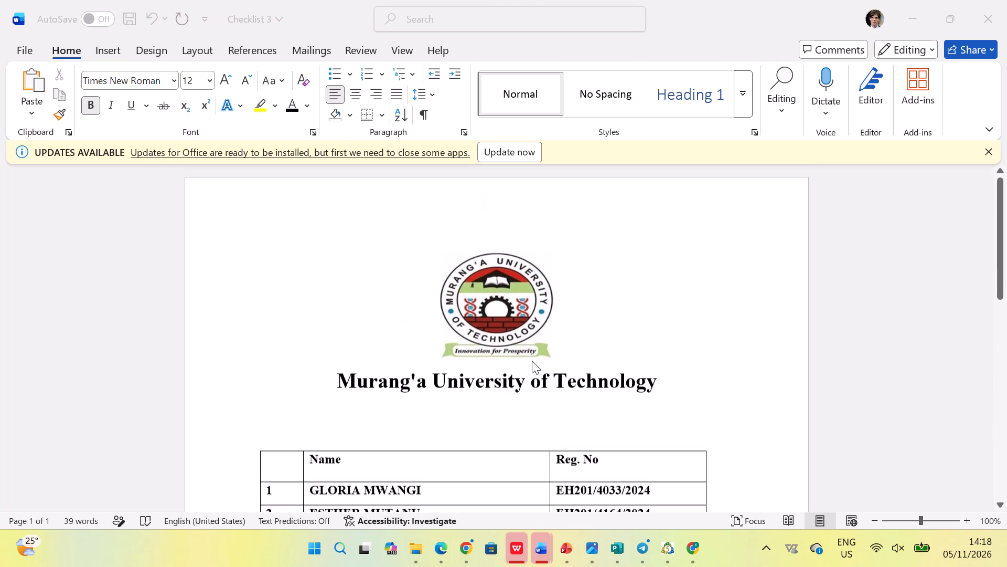